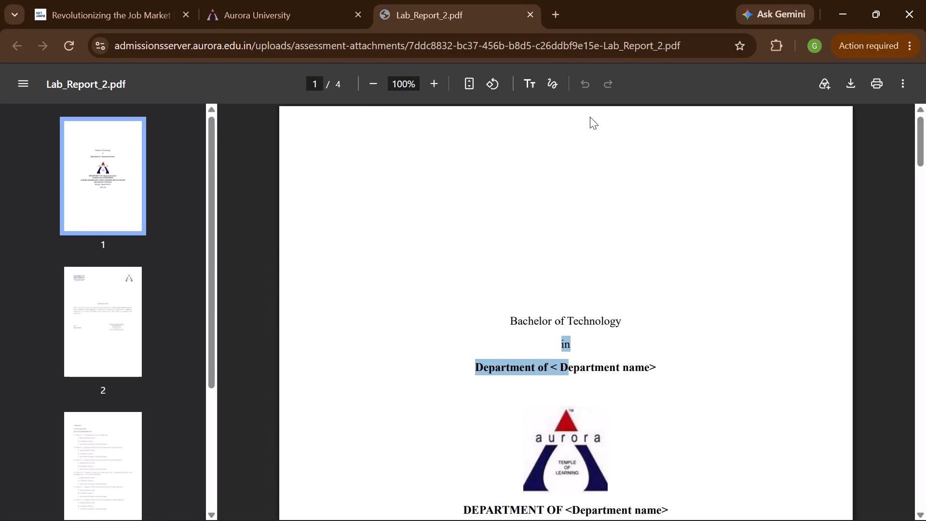
Download the lab report PDF into the Downloads folder as Lab_Report_2.
click(851, 88)
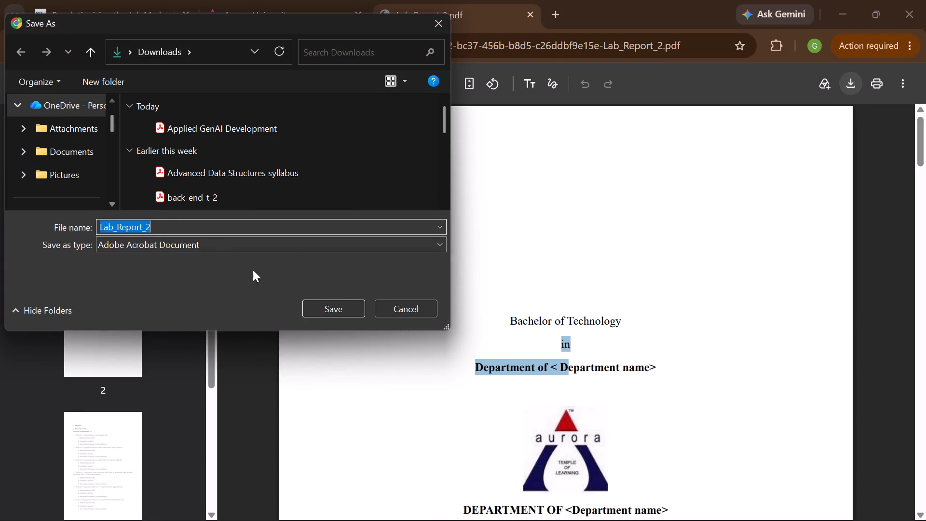
click(324, 310)
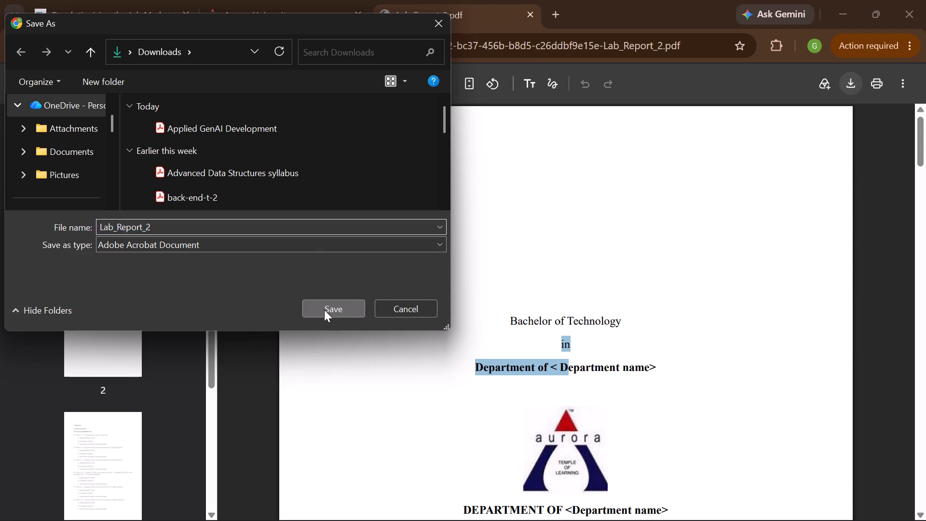
Look through Lab_Report_2.pdf, from the title page to the C++ linked list exercises 2.1 to 2.6 on page 3.
scroll(475, 367, down, 4)
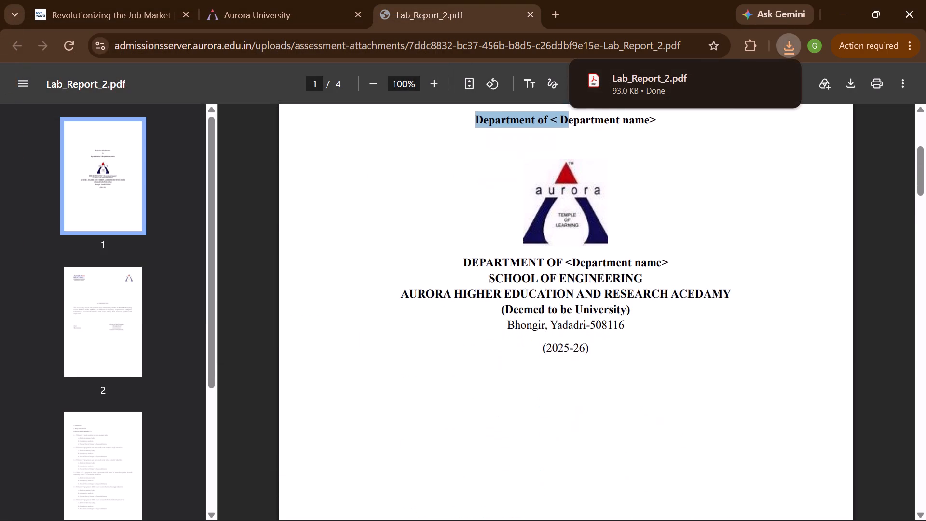
scroll(475, 367, down, 8)
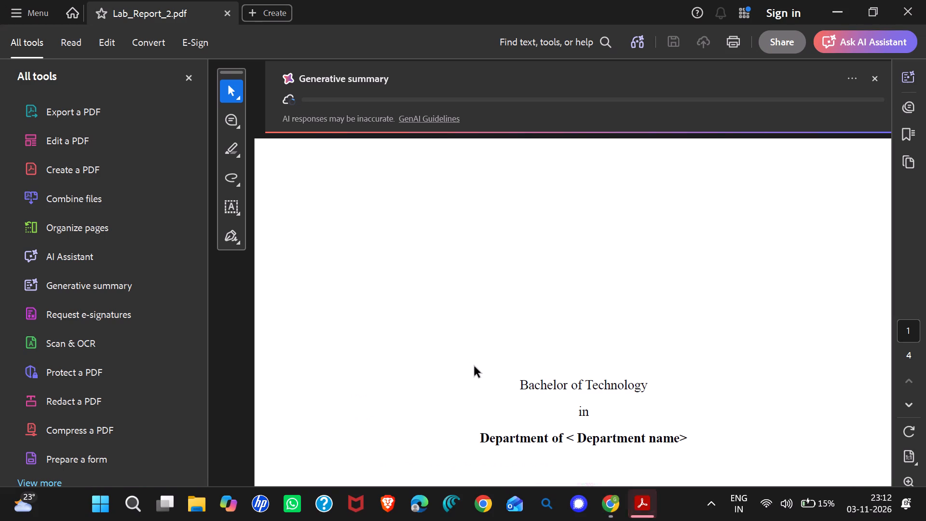
scroll(475, 367, down, 9)
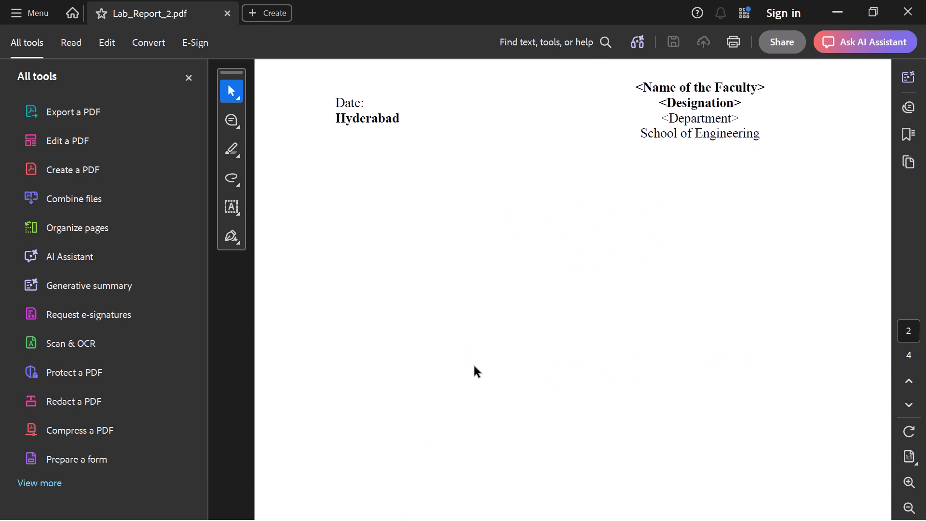
scroll(475, 367, down, 7)
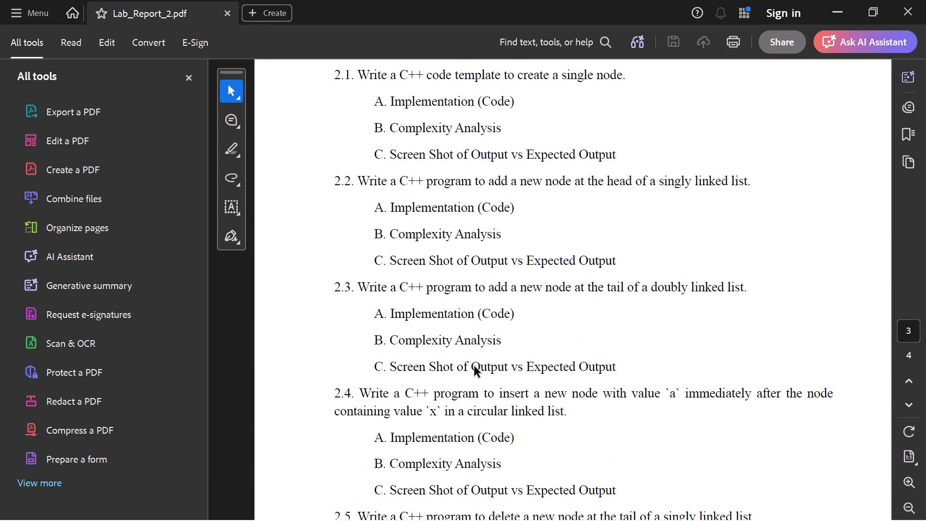
scroll(475, 367, down, 3)
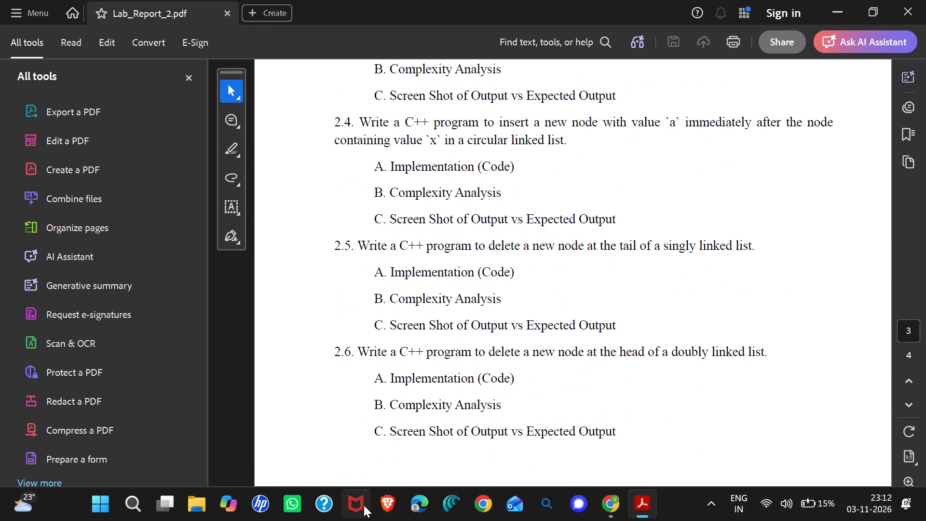
Switch to WhatsApp.
click(286, 507)
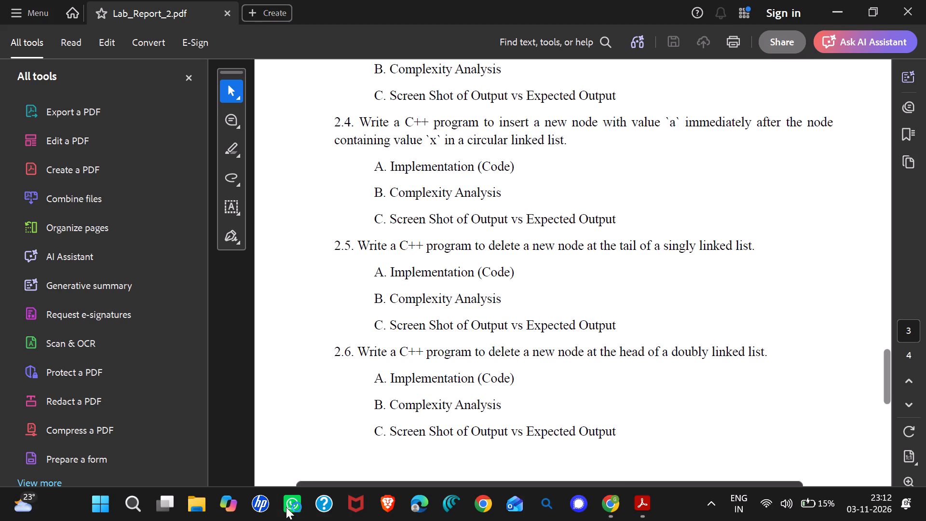
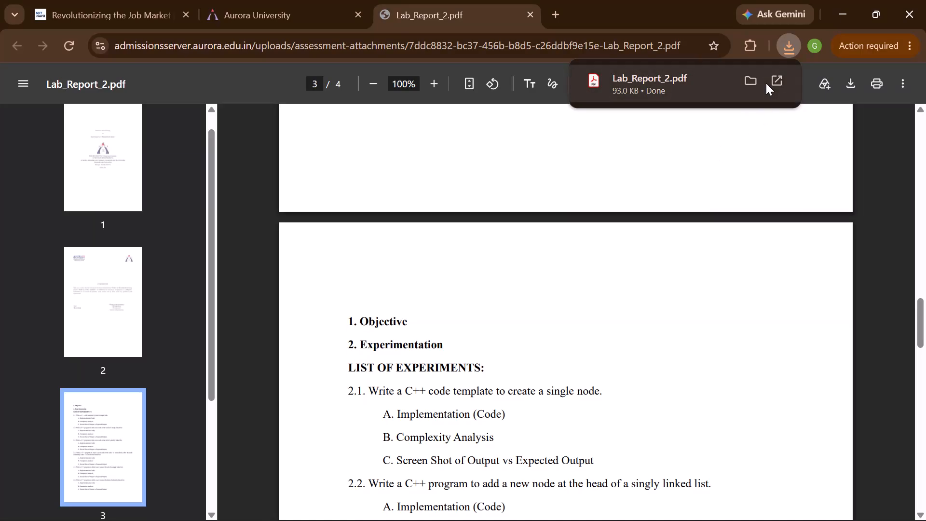
Open claude.ai in a new browser tab.
click(558, 12)
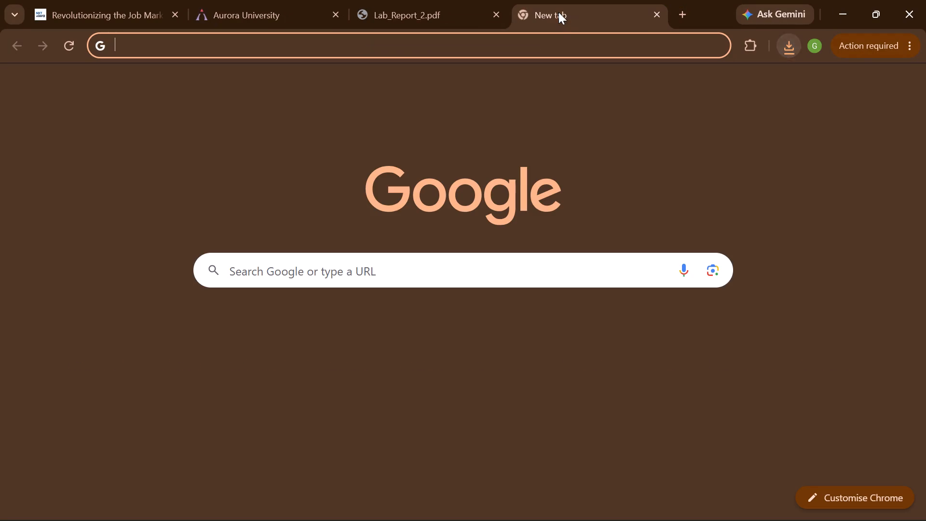
click(542, 47)
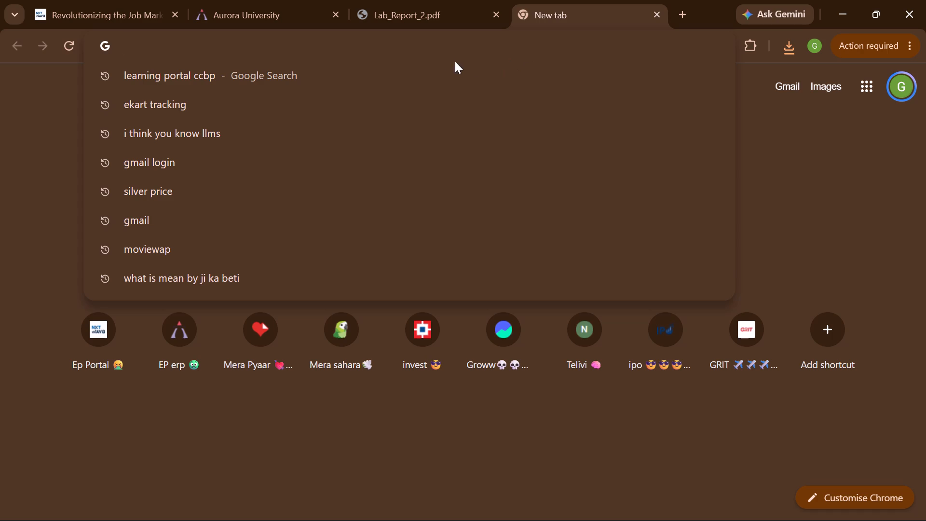
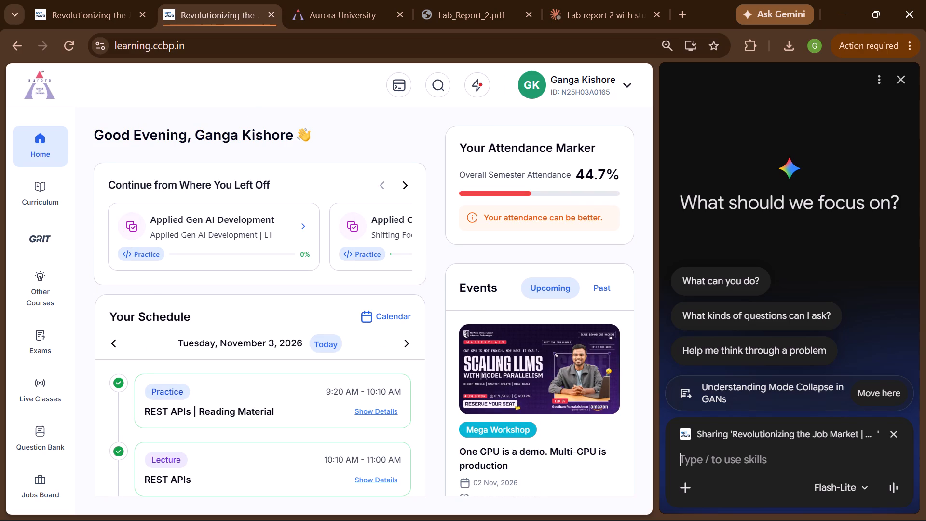
Show the details of the "Reversing a Linked List & Cycle Detection In Linked List" lecture and open its cycle detection tutorial.
scroll(184, 310, down, 3)
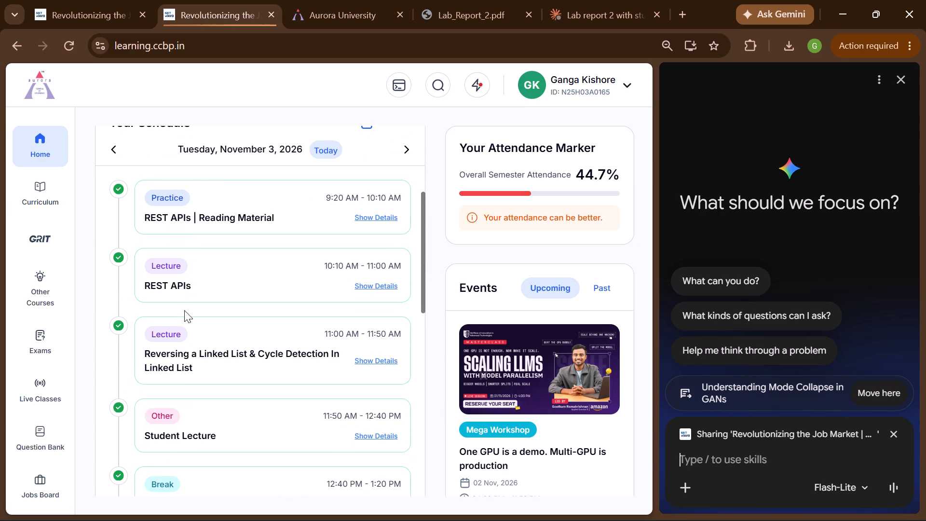
scroll(323, 355, down, 1)
click(367, 327)
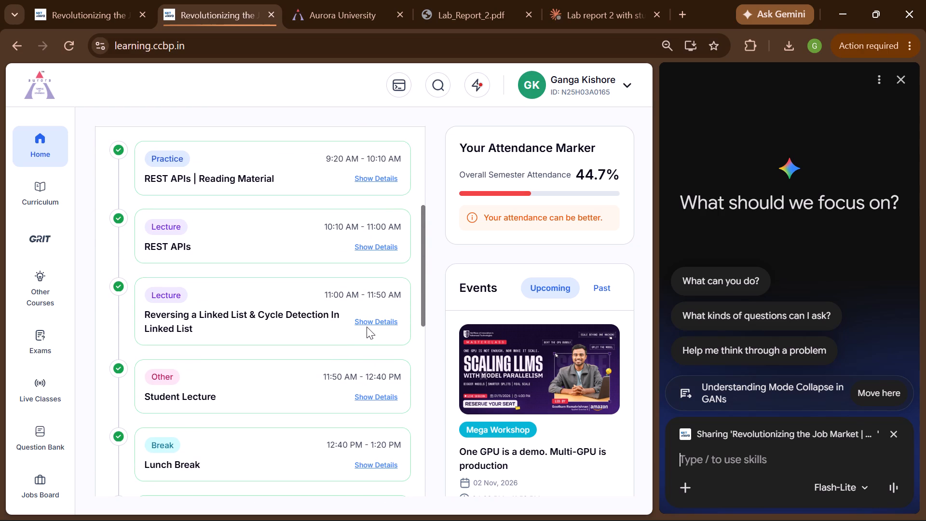
click(367, 319)
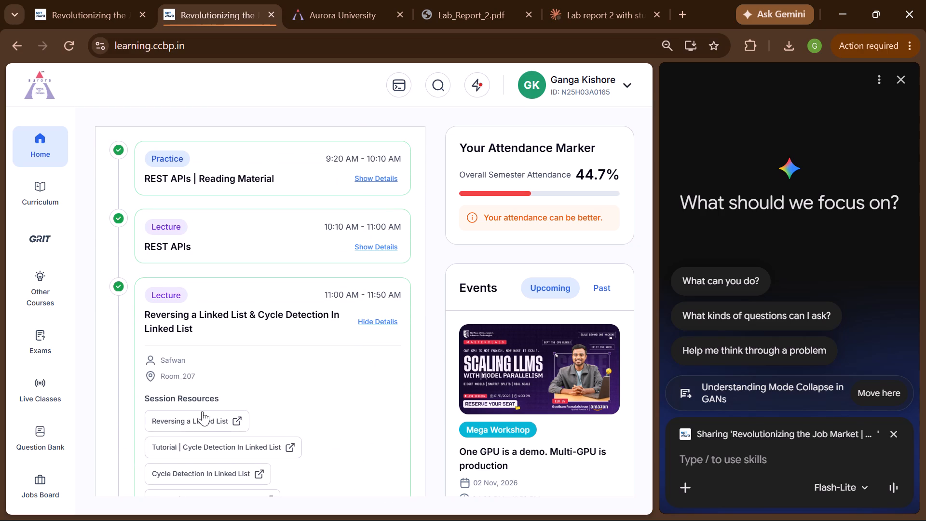
scroll(198, 421, down, 1)
click(198, 421)
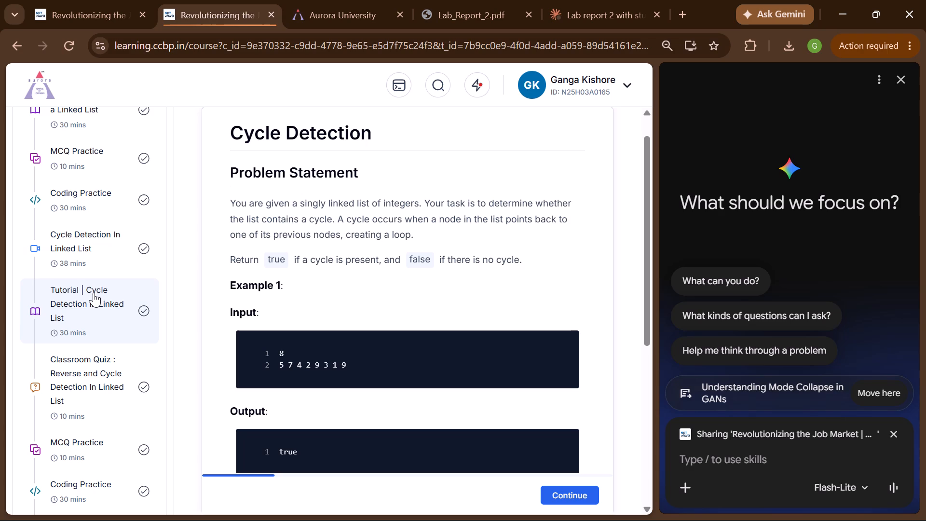
Open the Coding Practice that follows the Introduction to Linked List quiz in Module II: Linked Lists.
scroll(94, 292, up, 6)
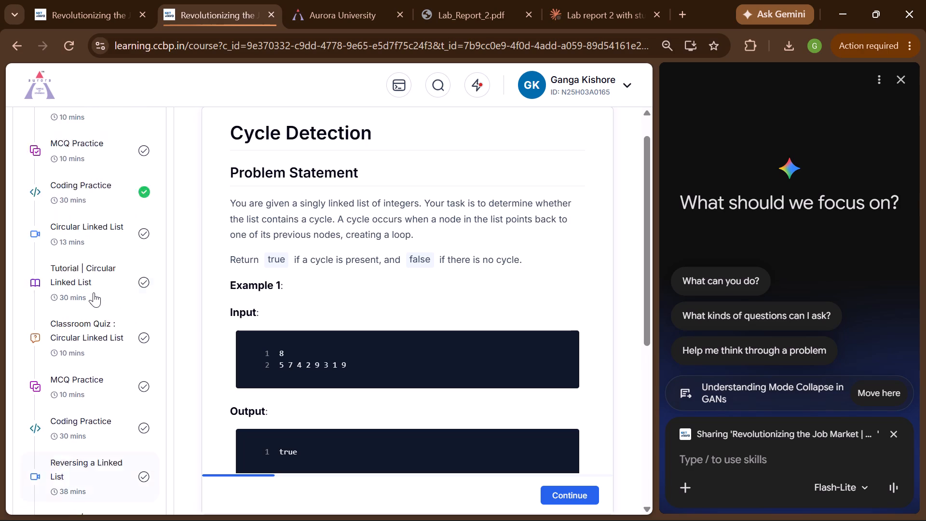
scroll(94, 292, up, 12)
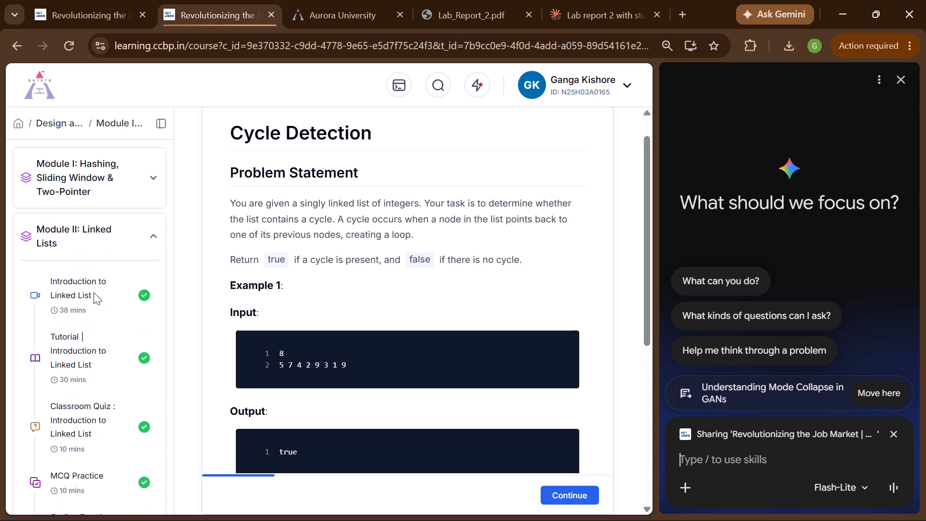
scroll(94, 292, down, 2)
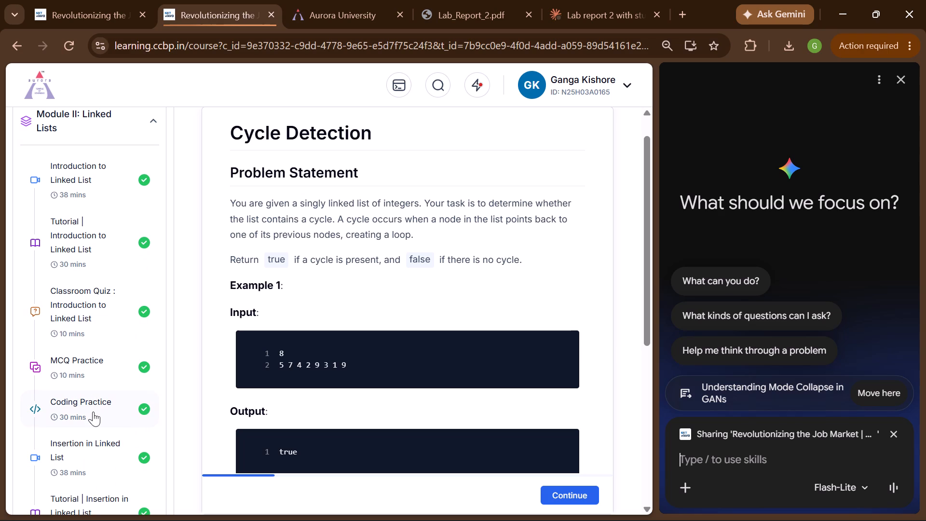
click(93, 411)
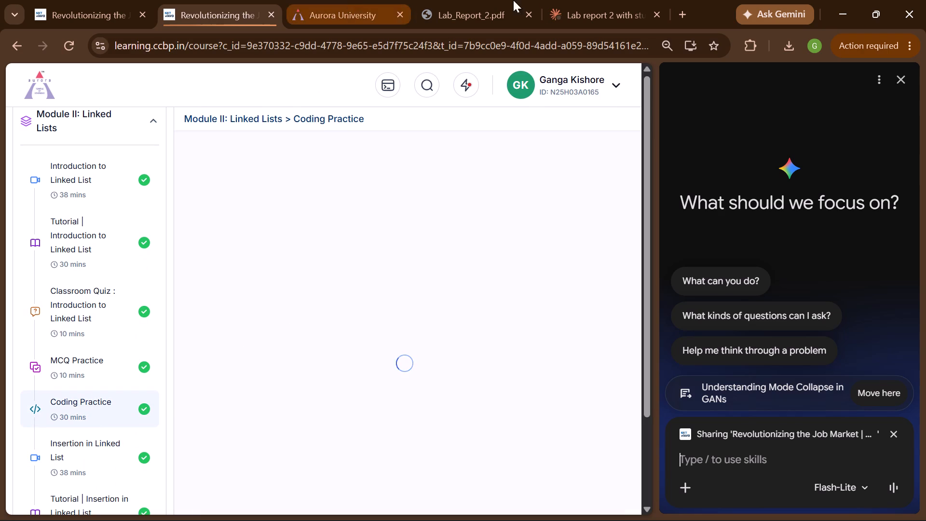
Move the Lab_Report_2.pdf tab directly beside the learning portal tabs, ahead of the Aurora University tab.
click(472, 0)
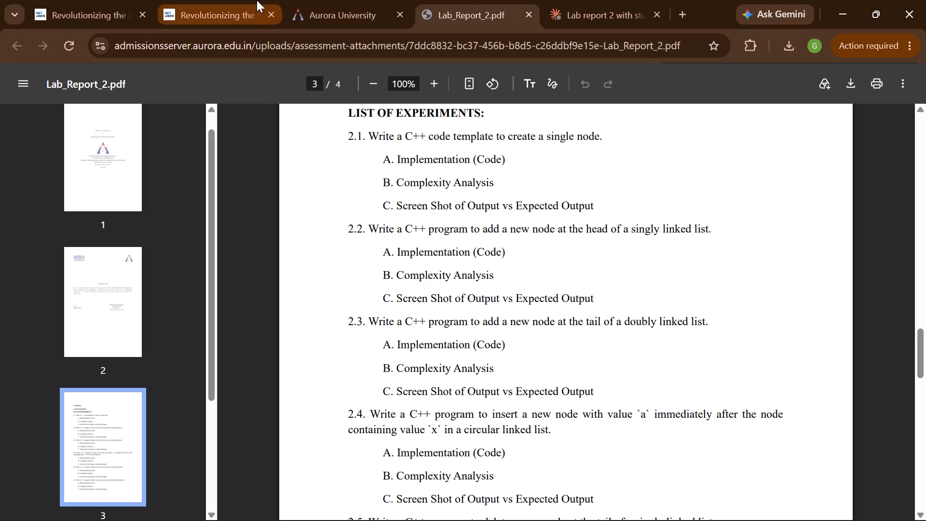
click(213, 0)
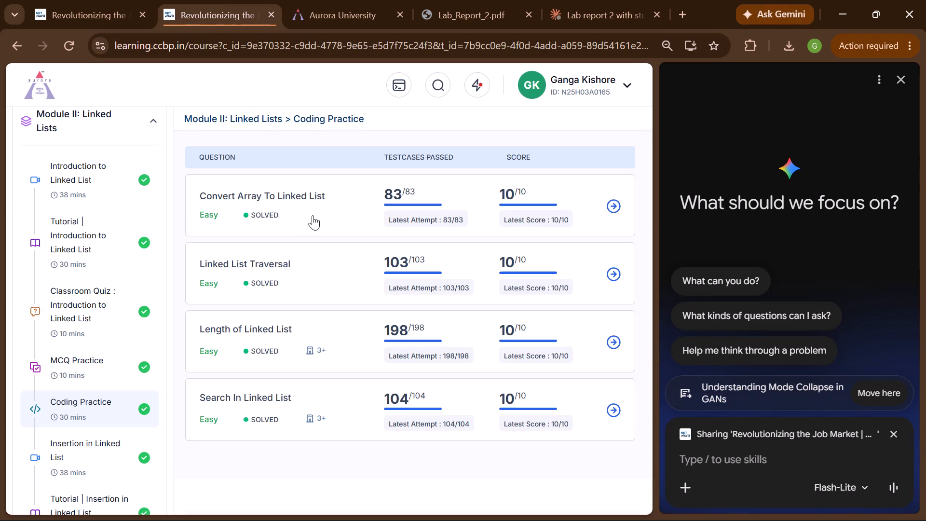
click(327, 0)
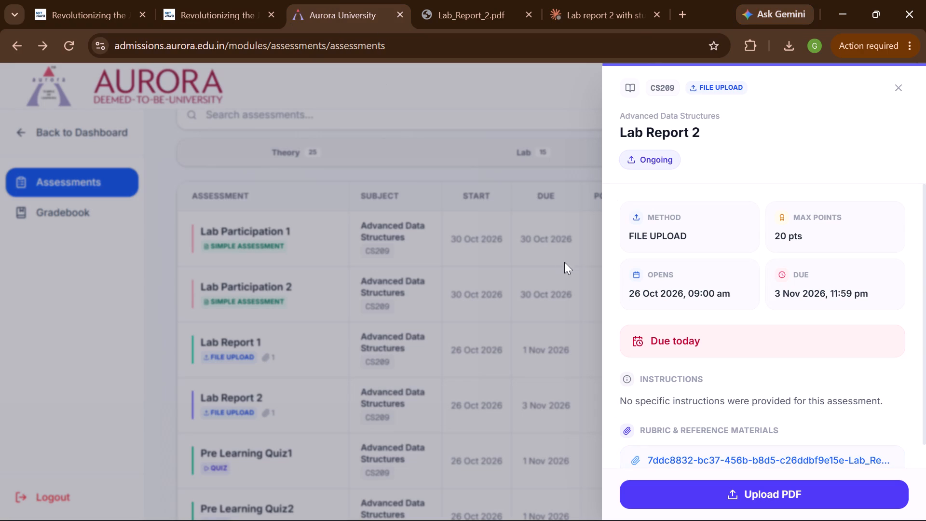
click(531, 0)
drag(531, 0, 371, 0)
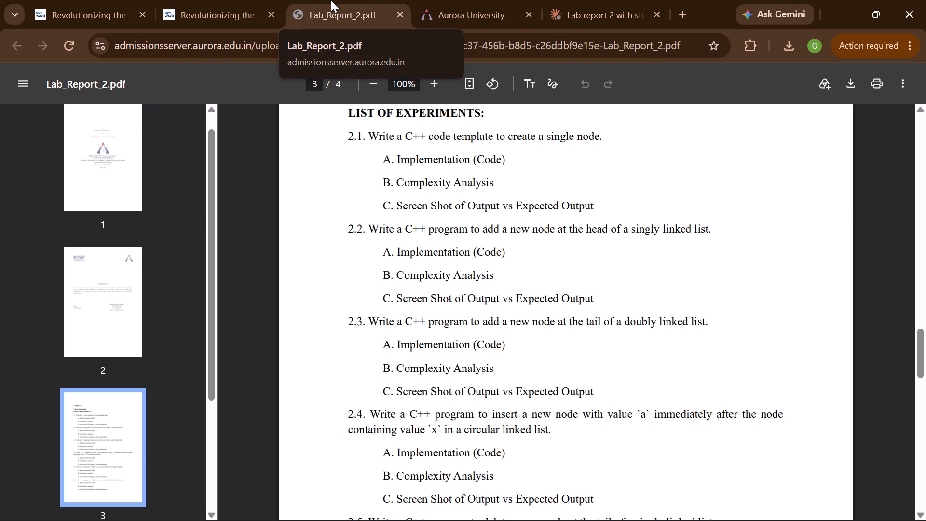
Open the Convert Array To Linked List exercise in the learning portal, enlarge its code editor and examine the C++ solution.
click(230, 0)
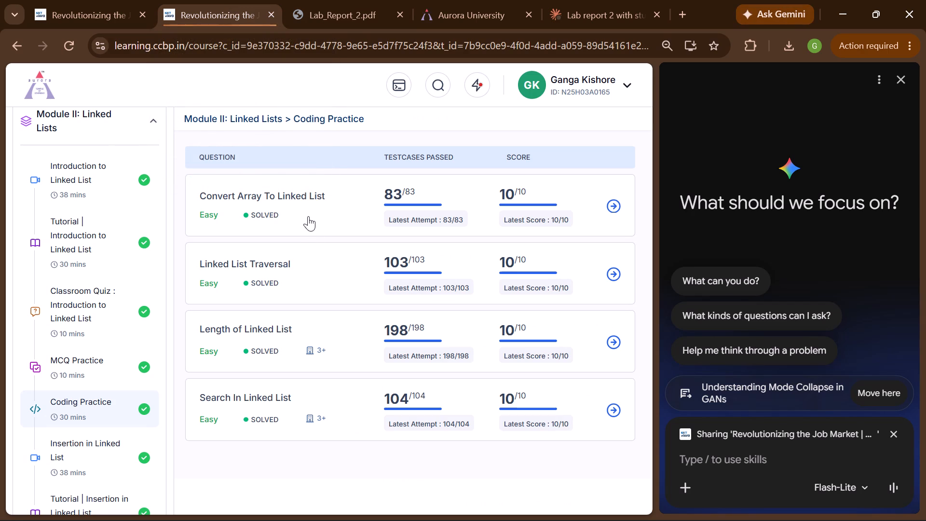
click(308, 216)
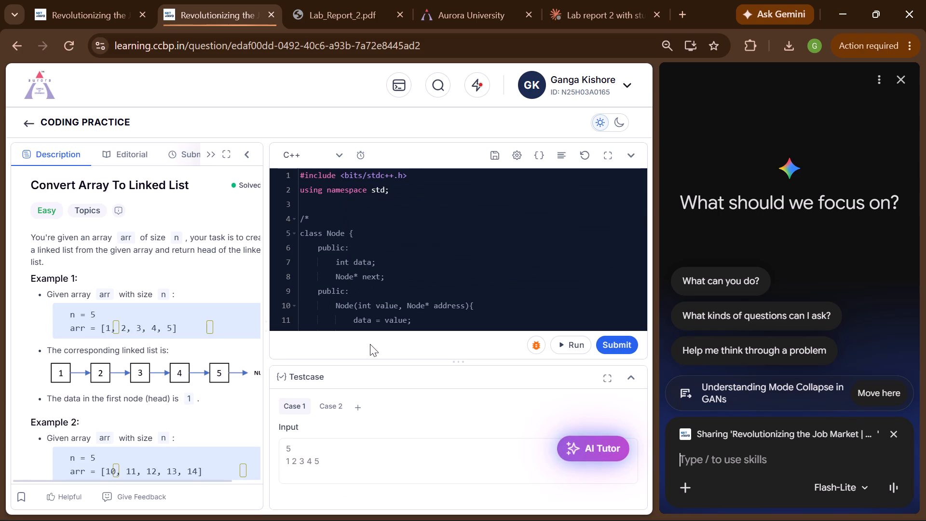
drag(368, 362, 351, 480)
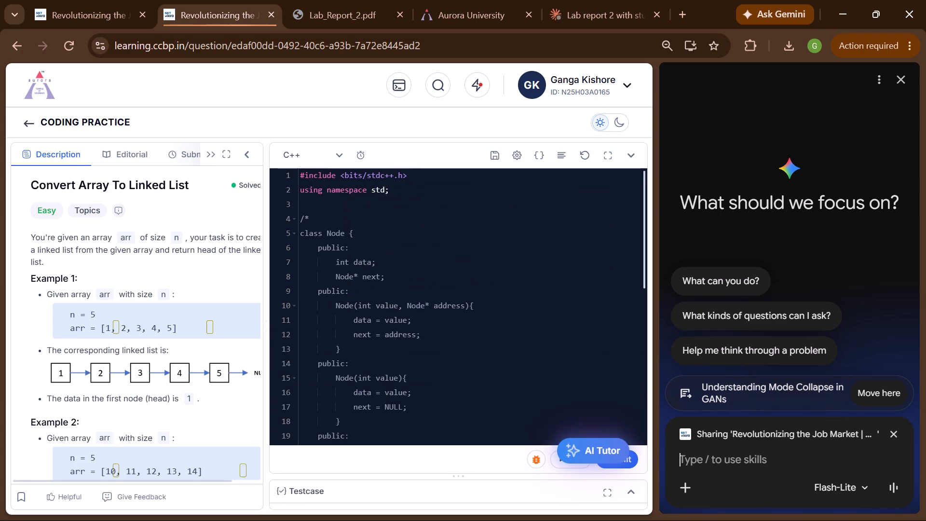
scroll(339, 375, down, 7)
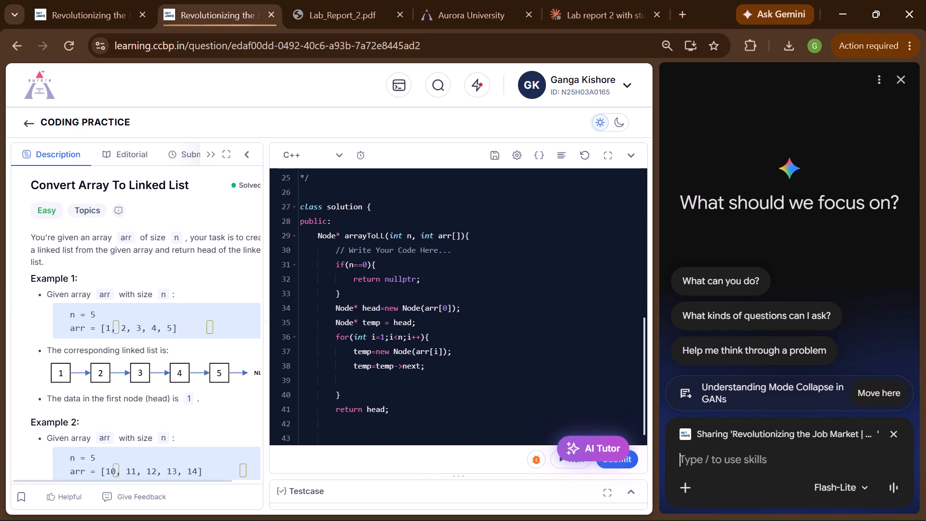
scroll(339, 375, down, 1)
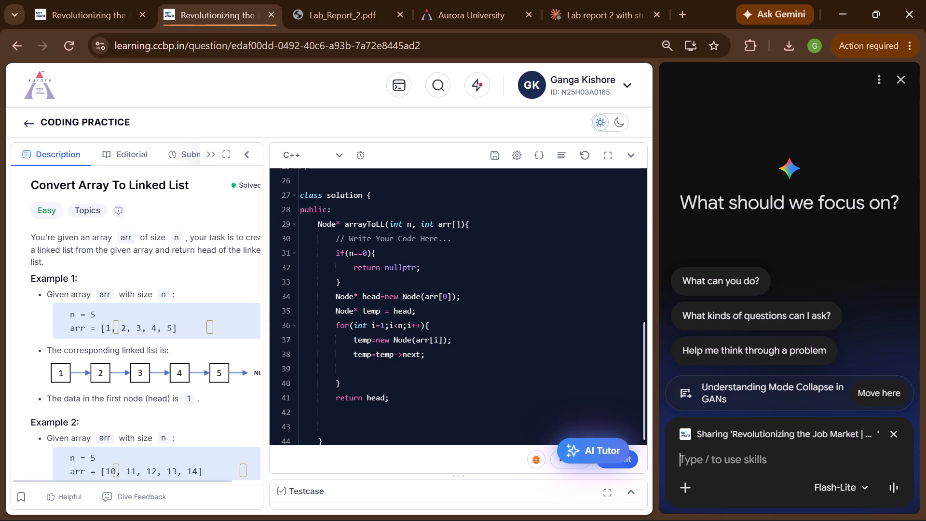
scroll(339, 375, down, 2)
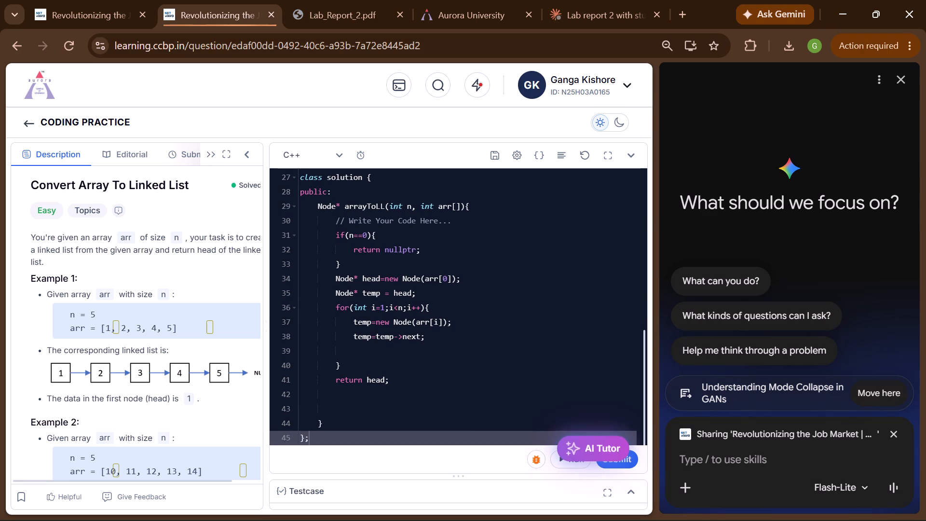
Review experiments 2.1 to 2.6 in the list of experiments in Lab_Report_2.pdf for comparison with the portal exercise.
click(332, 0)
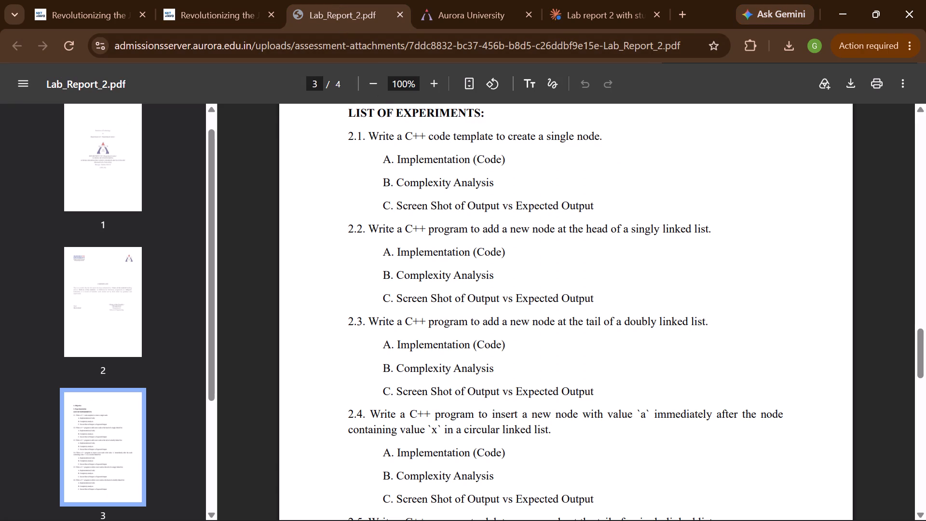
scroll(499, 327, down, 3)
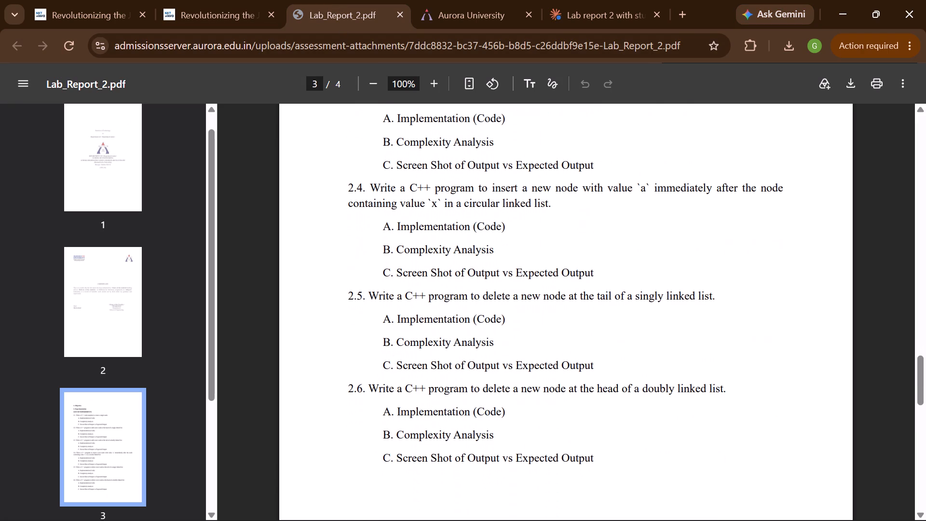
scroll(499, 327, down, 5)
scroll(499, 327, up, 8)
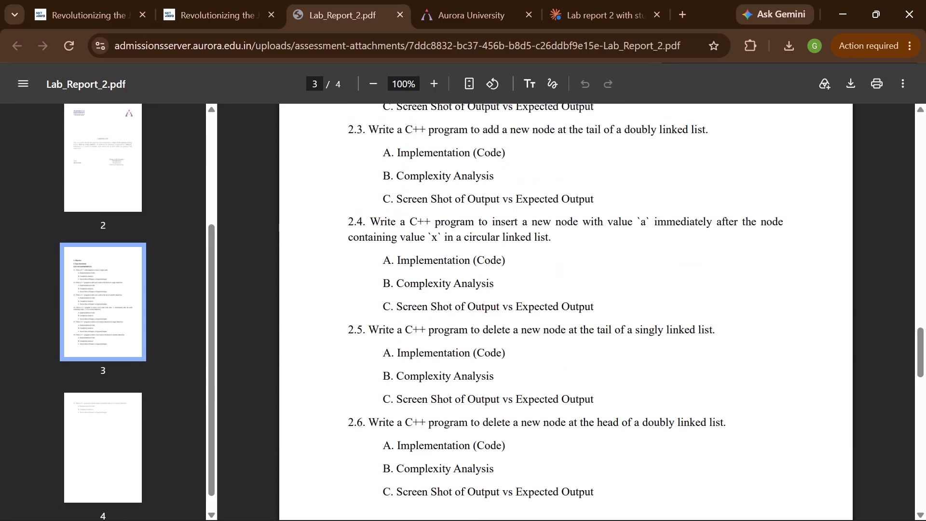
scroll(499, 327, up, 2)
scroll(499, 327, down, 5)
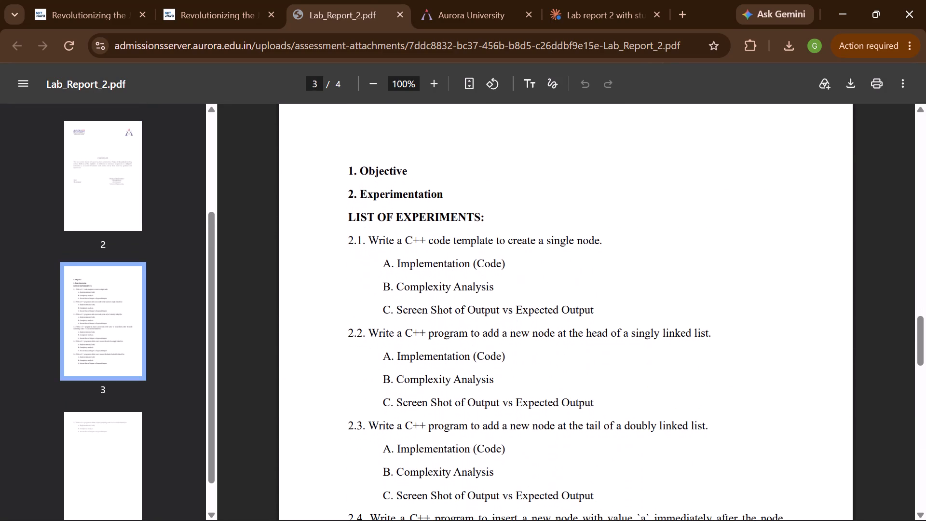
scroll(499, 327, down, 1)
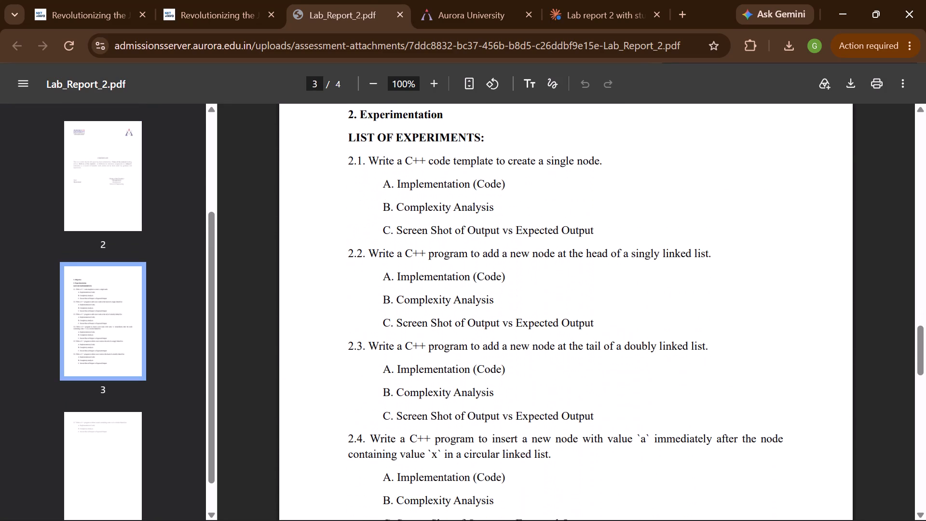
scroll(499, 327, up, 2)
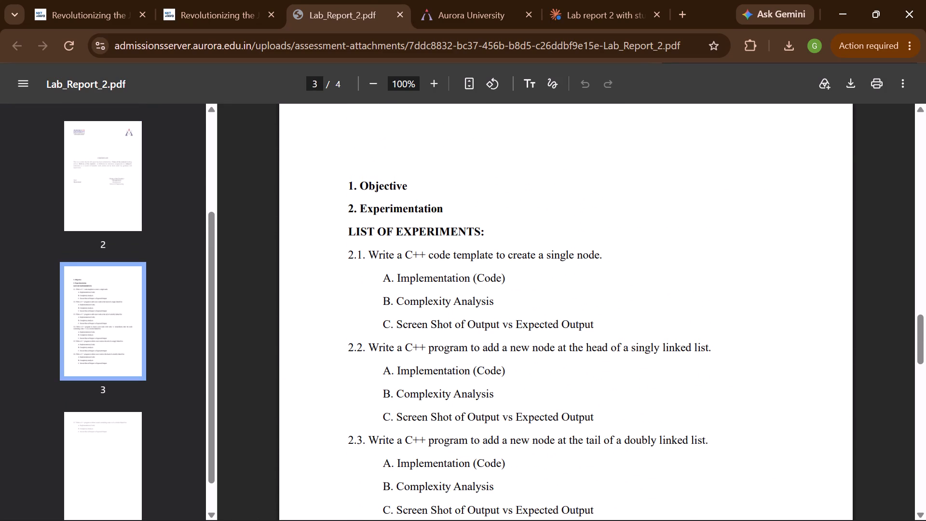
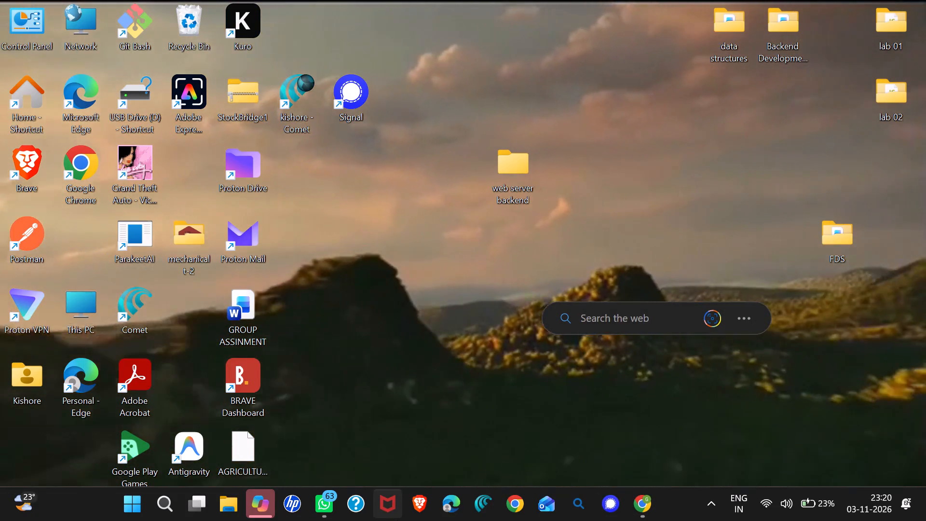
Launch the Kuro application from its desktop shortcut.
double_click(241, 12)
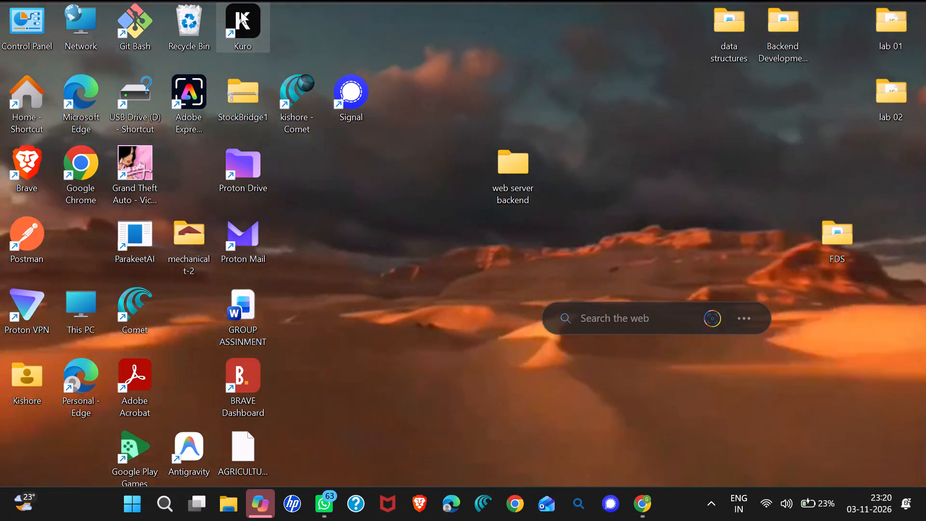
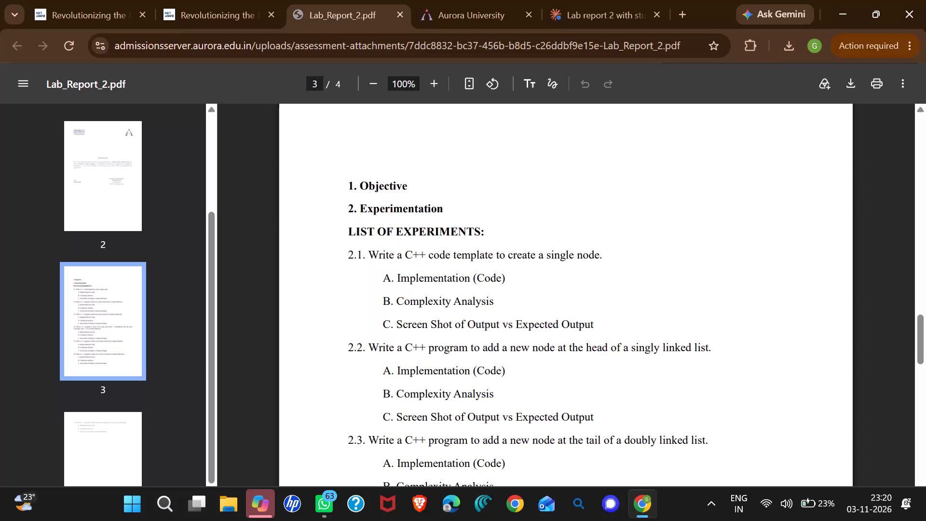
Examine the list of experiments and the required A, B and C parts in Lab_Report_2.pdf.
drag(597, 325, 420, 325)
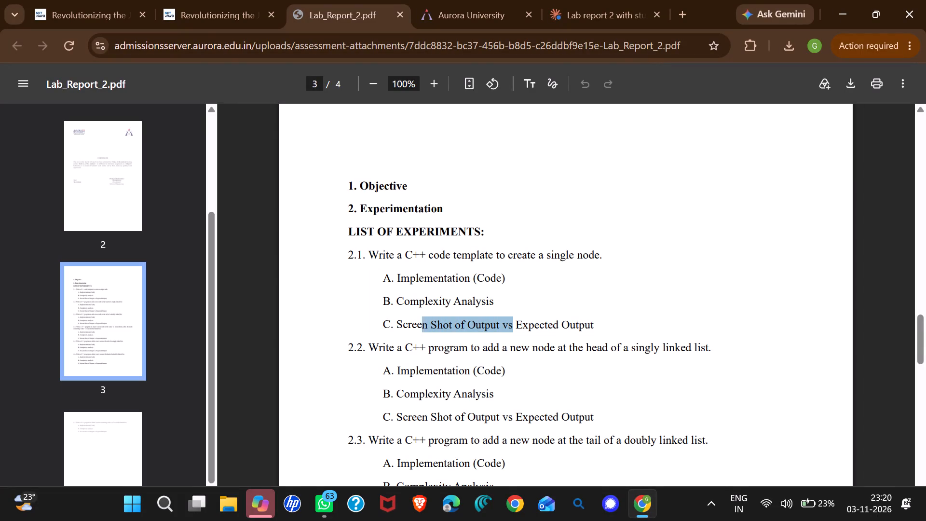
drag(420, 325, 409, 325)
click(409, 325)
drag(395, 323, 408, 323)
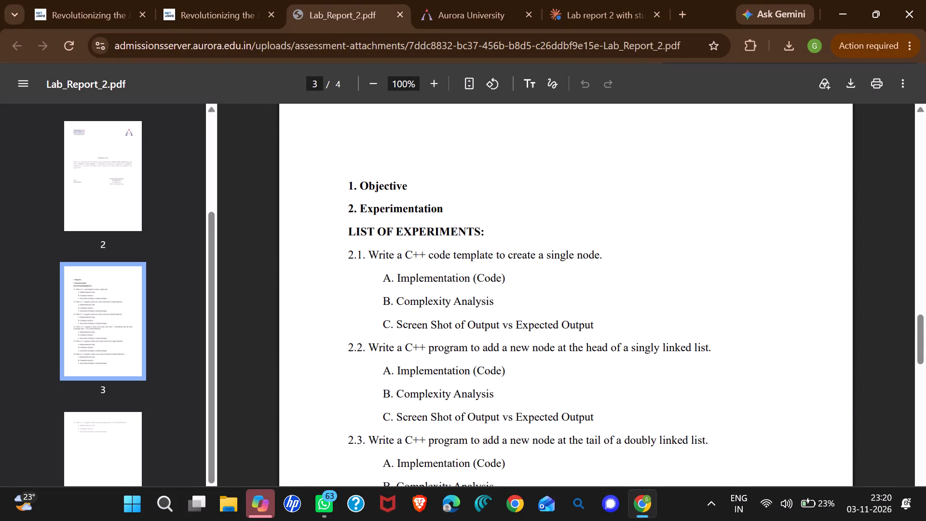
drag(408, 323, 597, 325)
click(597, 325)
drag(597, 325, 397, 322)
drag(397, 322, 596, 329)
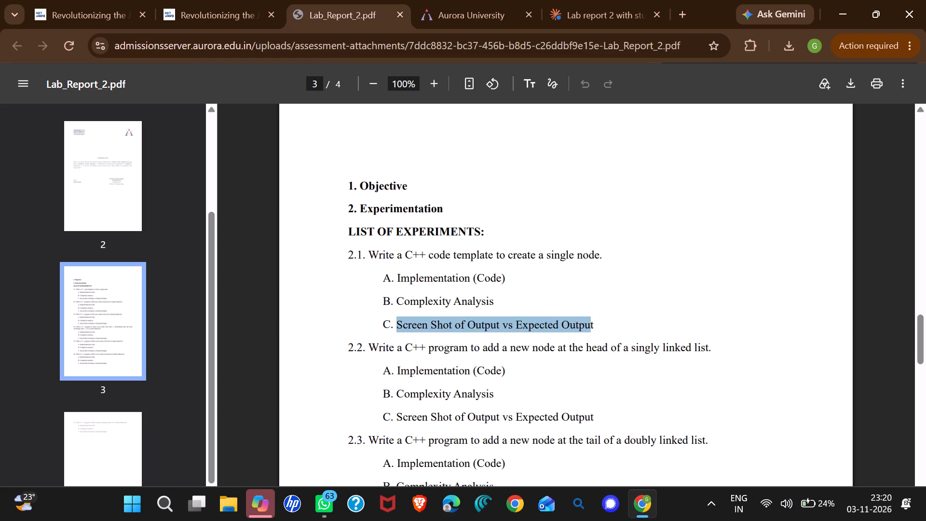
drag(596, 329, 601, 327)
click(601, 327)
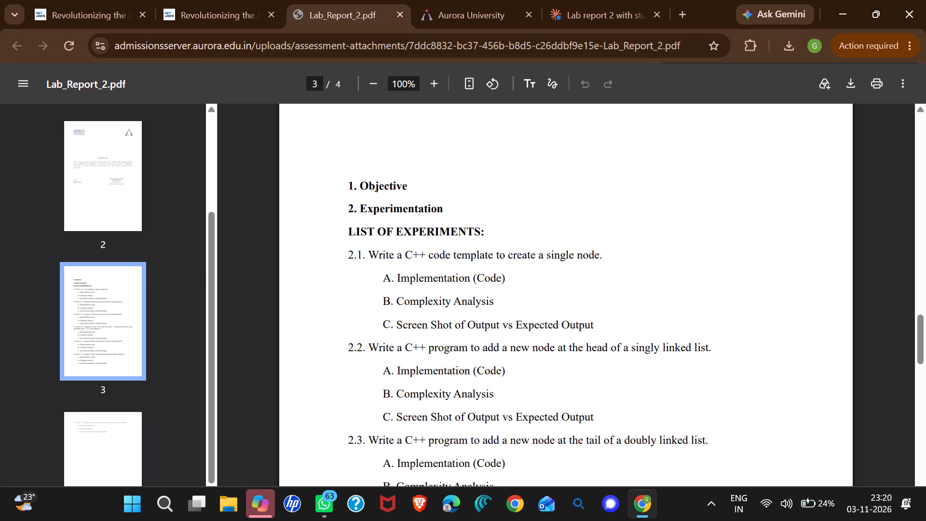
click(210, 0)
click(336, 0)
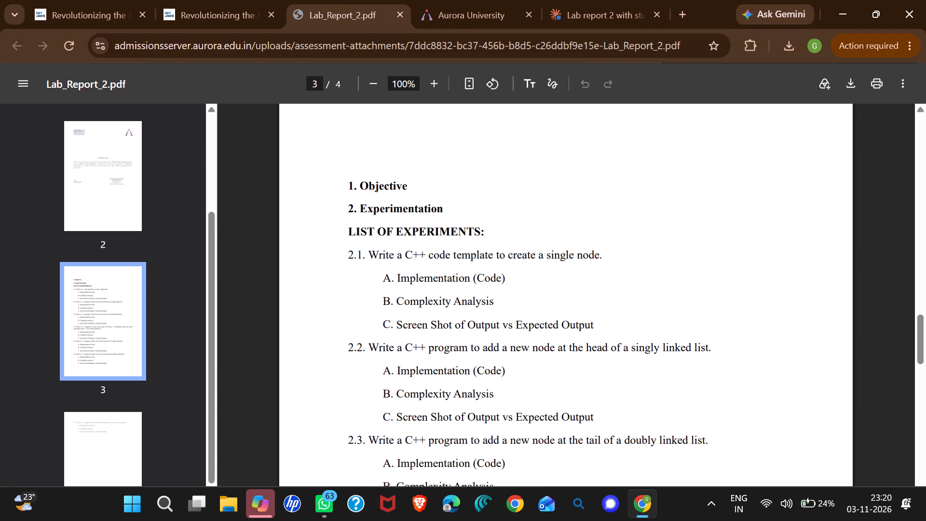
scroll(509, 322, down, 1)
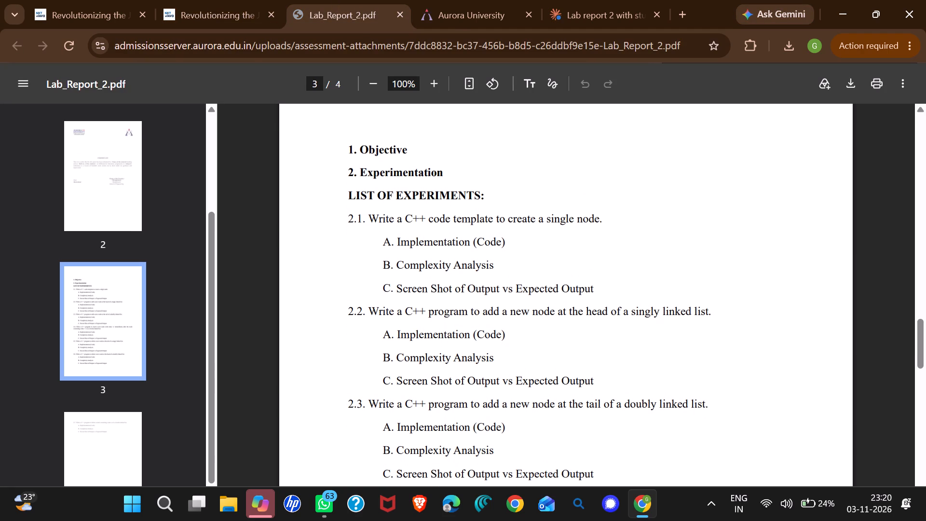
drag(599, 289, 367, 215)
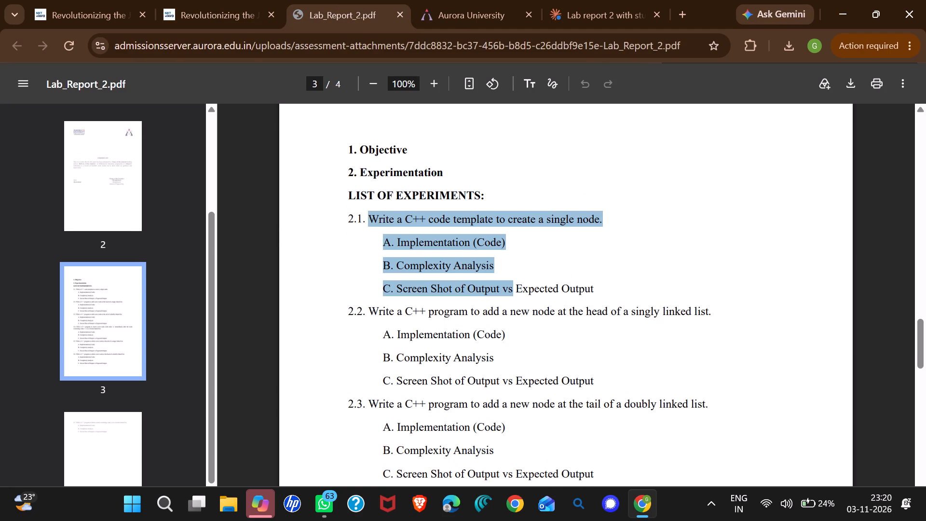
scroll(437, 256, down, 4)
click(437, 256)
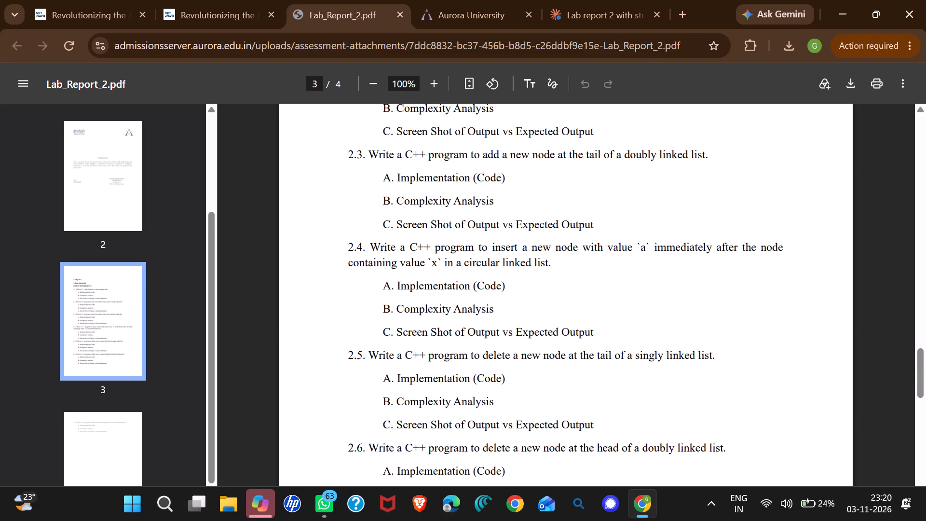
scroll(437, 256, up, 2)
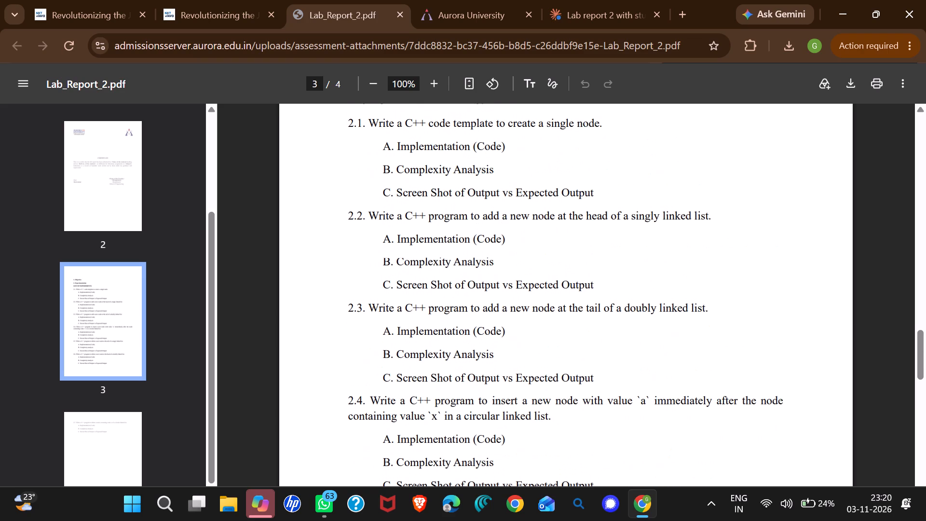
scroll(437, 256, up, 3)
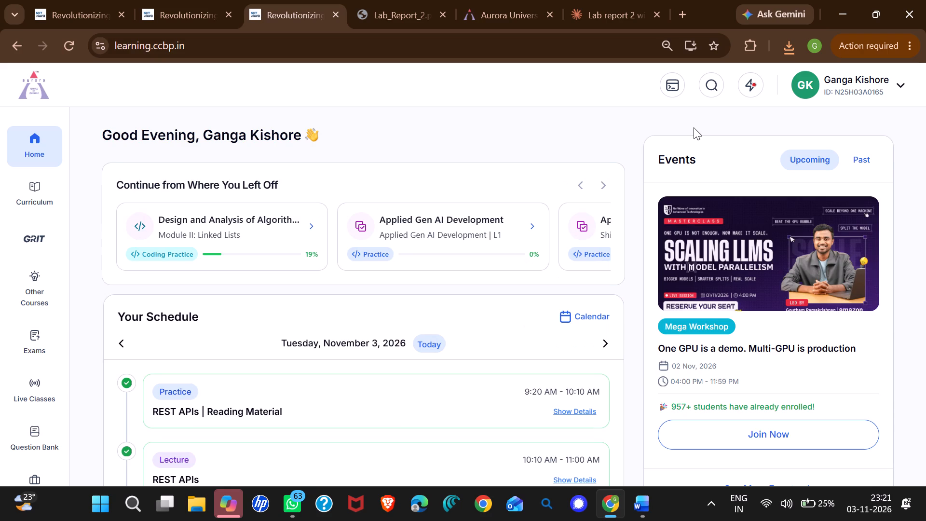
click(665, 83)
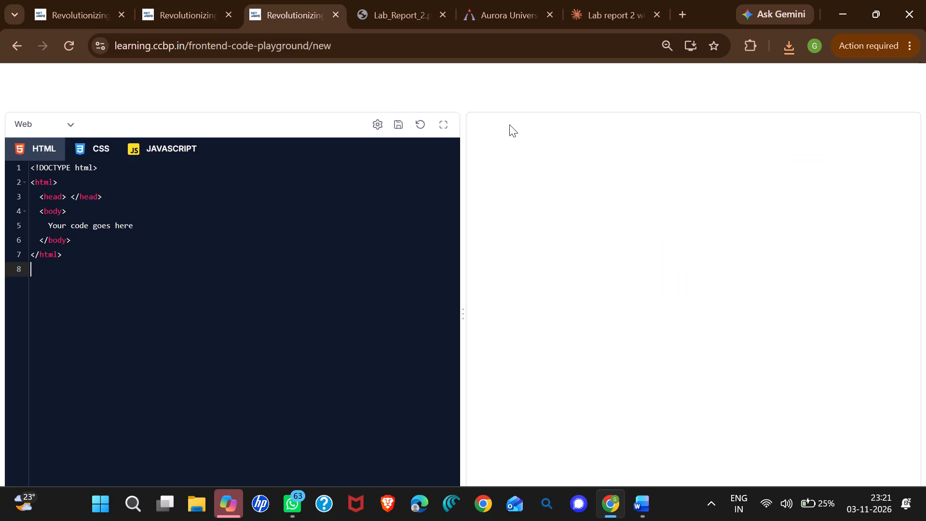
Set the playground language to C++ and replace the whole template with the copied experiment 2.1 code.
click(55, 129)
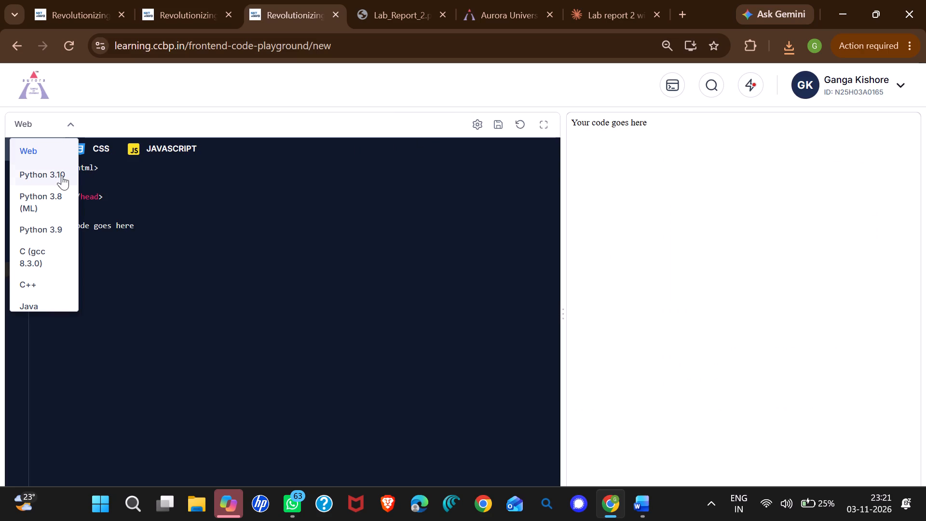
scroll(51, 227, down, 1)
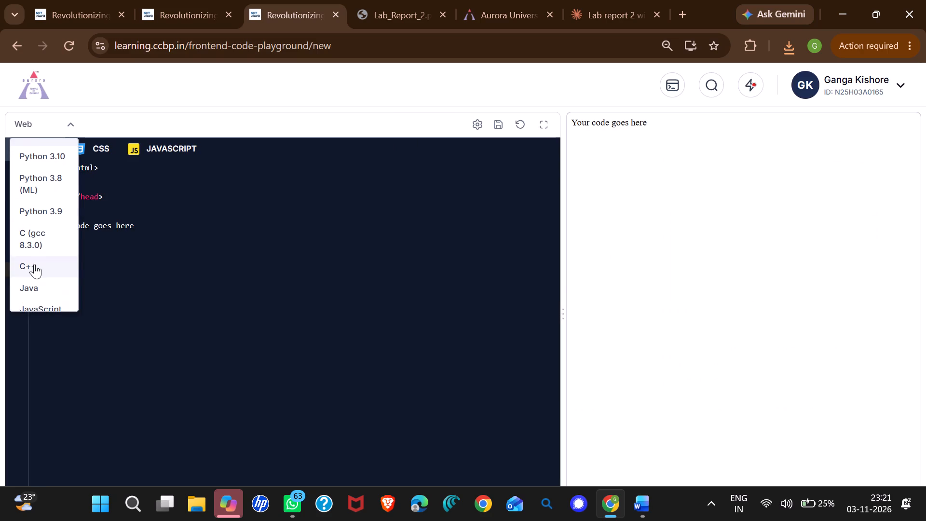
click(34, 264)
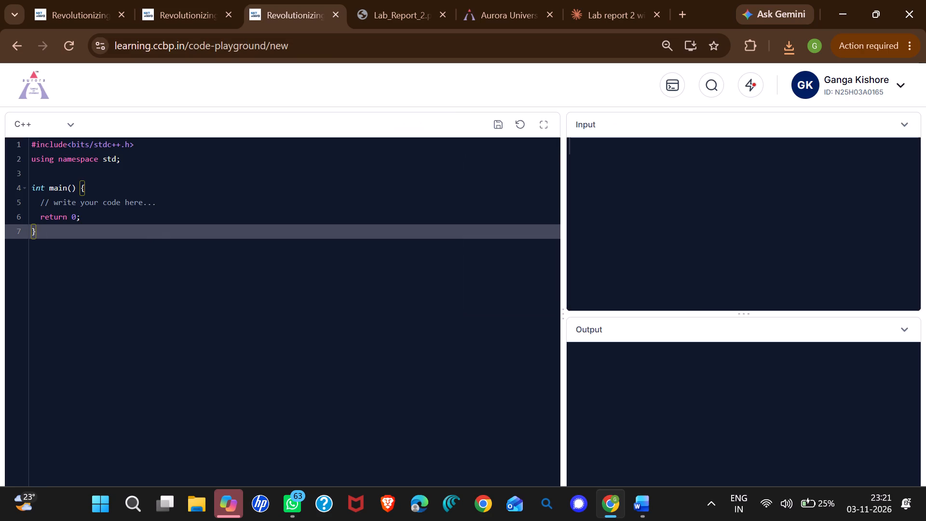
click(139, 239)
key(ctrl+a)
key(ctrl+v)
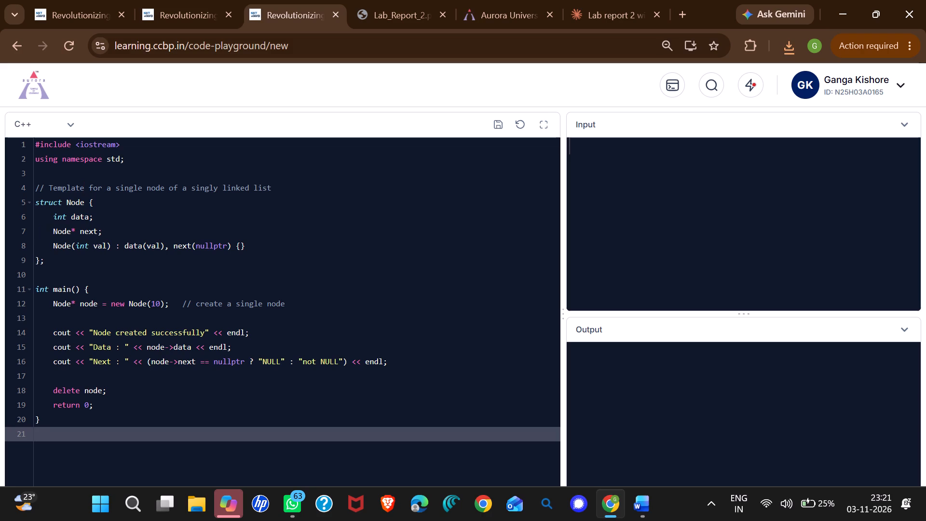
scroll(371, 401, down, 5)
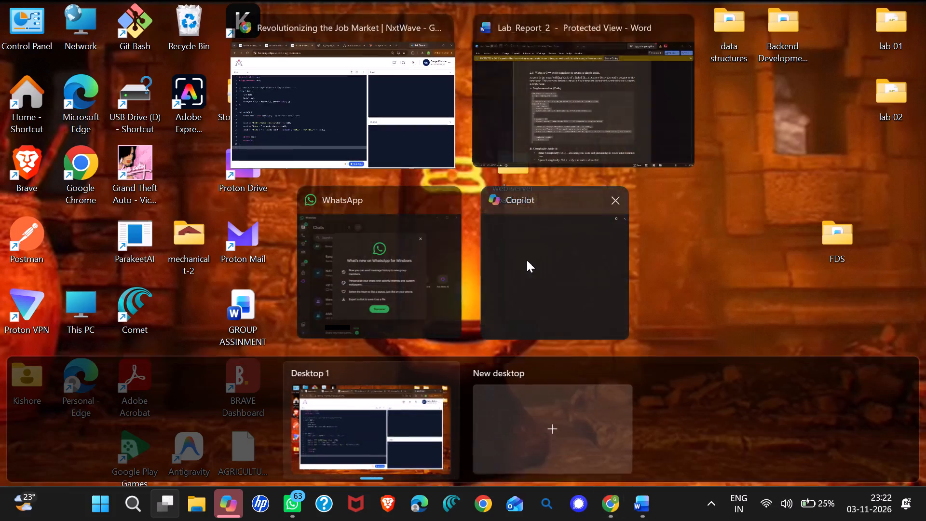
Close the open Copilot window.
click(603, 201)
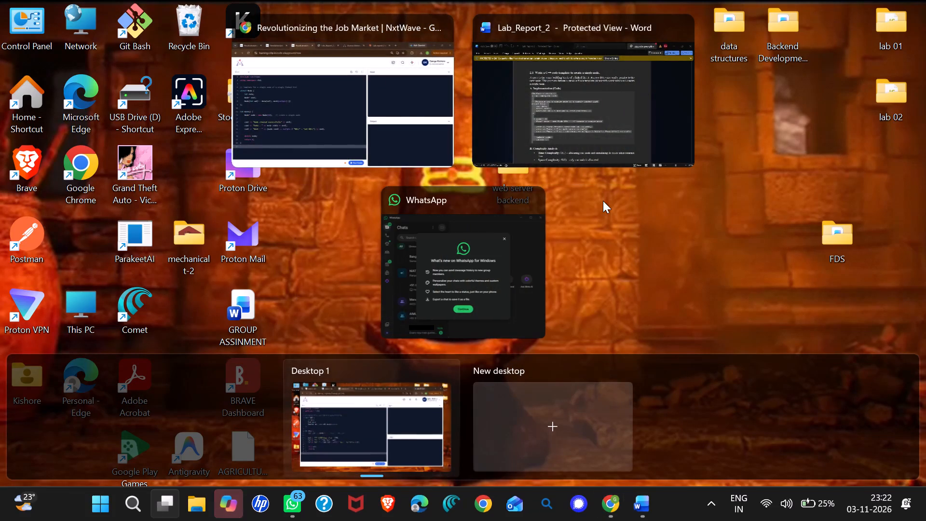
Run the experiment 2.1 code in the Chrome playground and save a full-screen screenshot showing the code and its output.
click(558, 120)
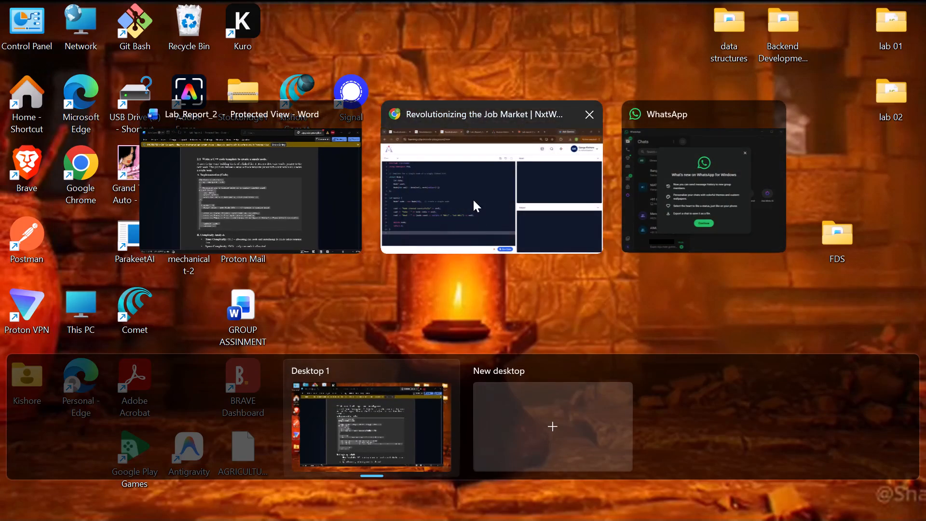
click(473, 200)
click(503, 495)
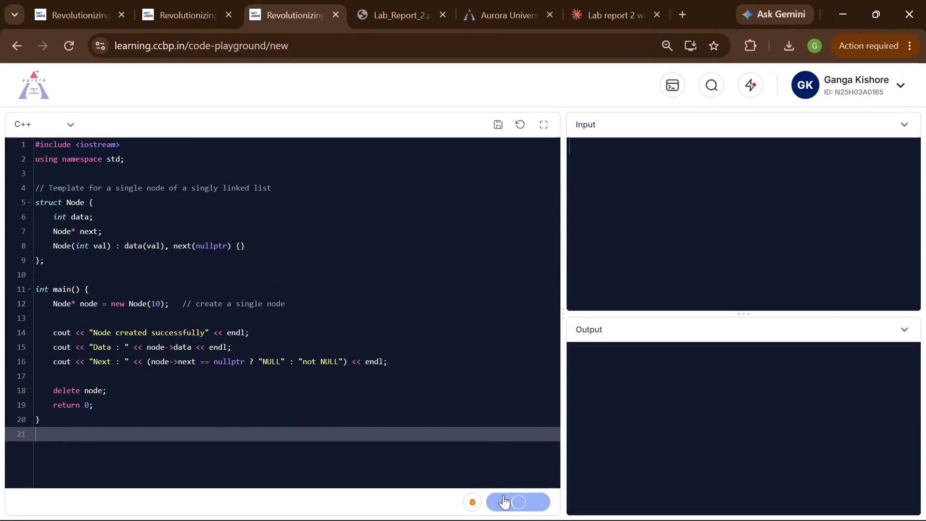
click(517, 507)
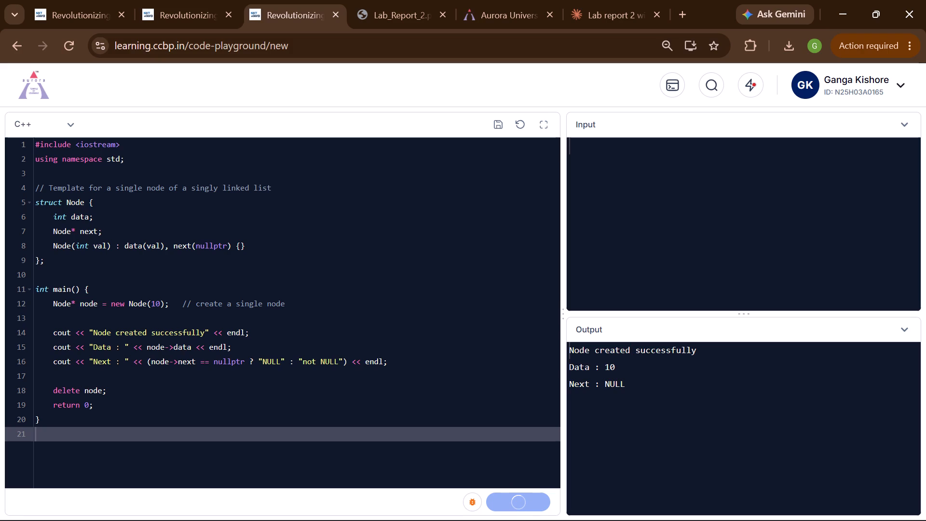
key(super+Print)
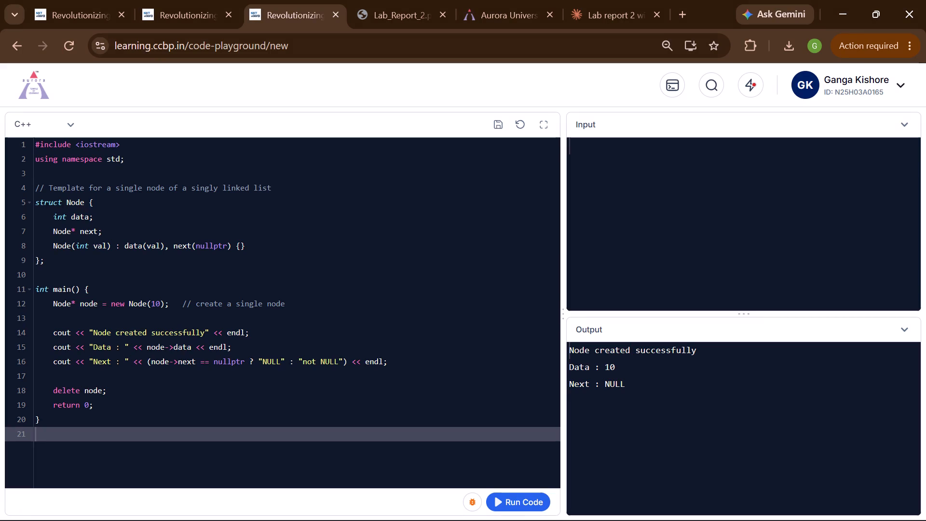
Switch to Word and close the Lab_Report_2 document opened in Protected View.
click(490, 188)
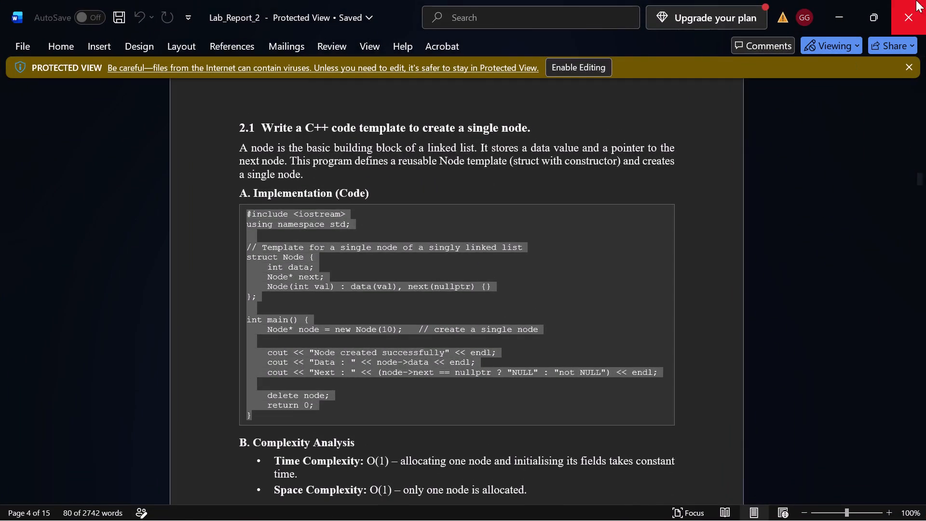
click(917, 0)
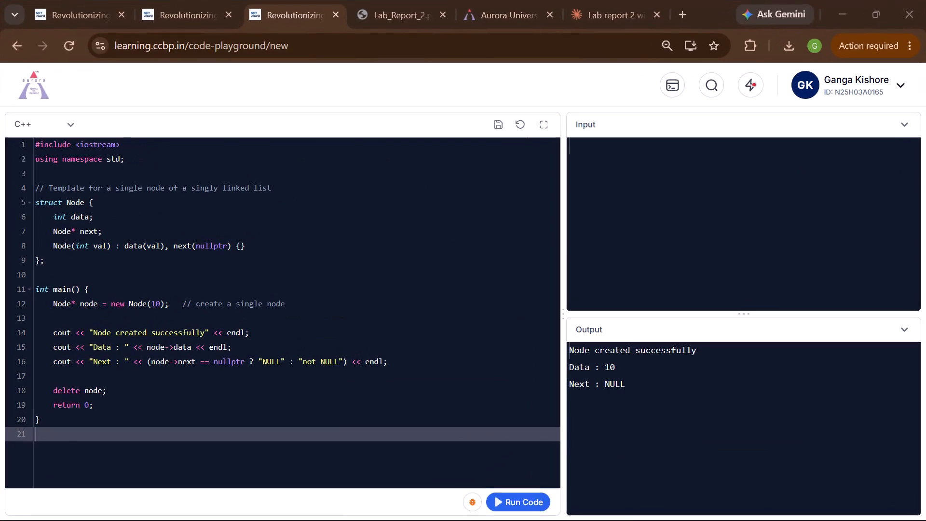
Look through the Desktop and Downloads folders in File Explorer, then close the window.
click(233, 509)
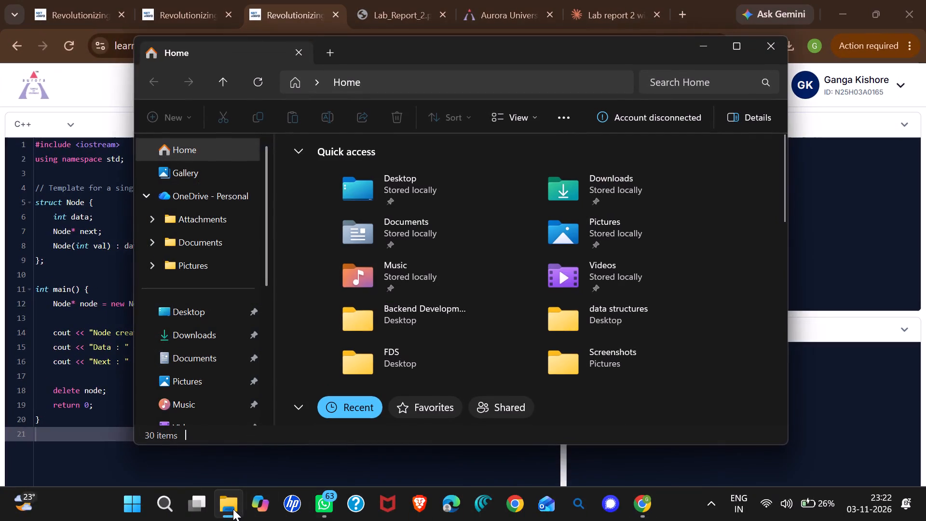
click(190, 311)
scroll(359, 359, down, 1)
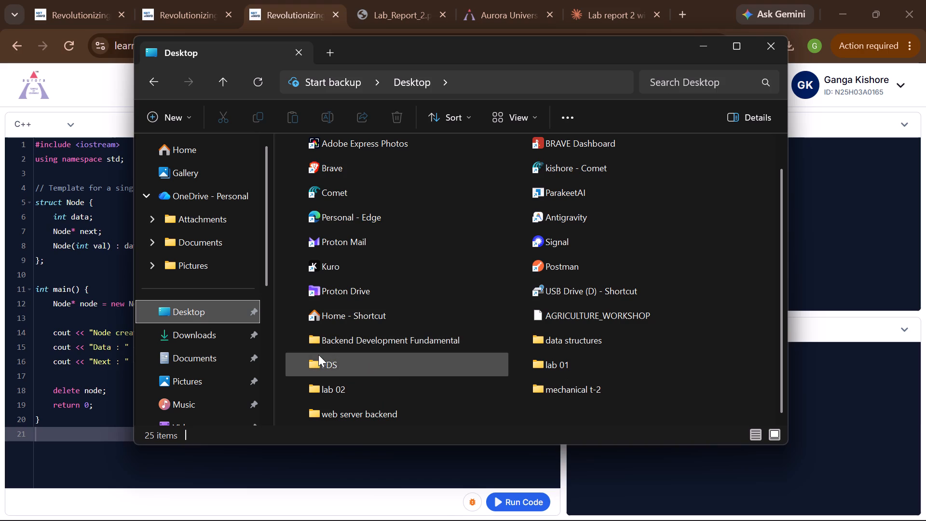
click(198, 338)
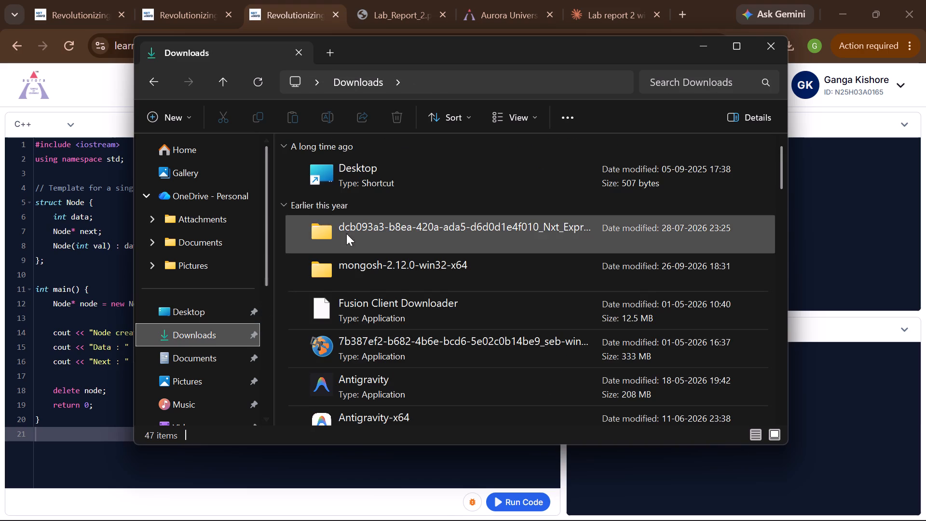
click(772, 43)
Open the iLovePDF PDF to Word converter in a new browser tab.
click(688, 12)
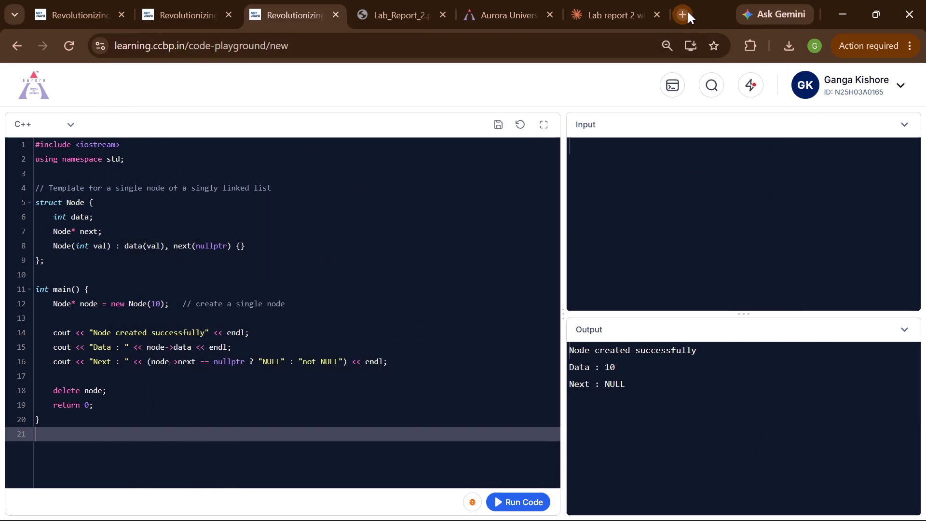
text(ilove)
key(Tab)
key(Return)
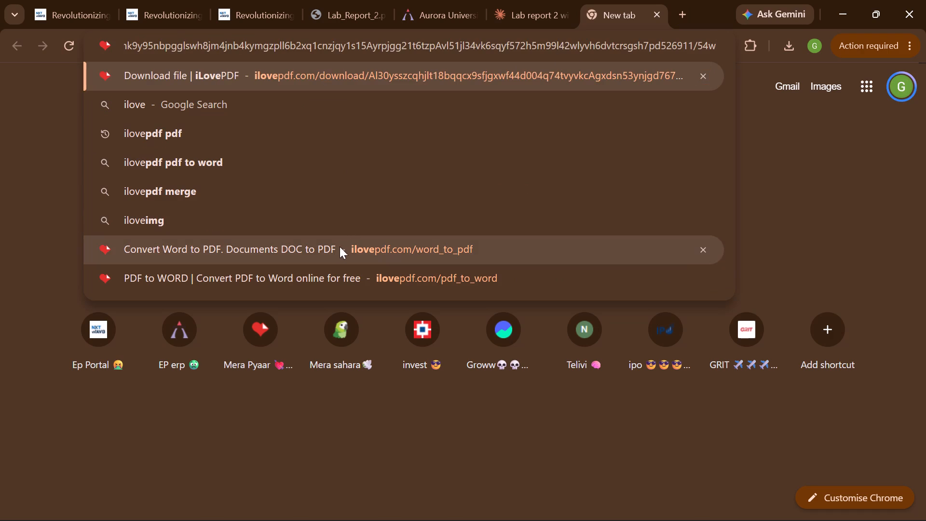
click(315, 278)
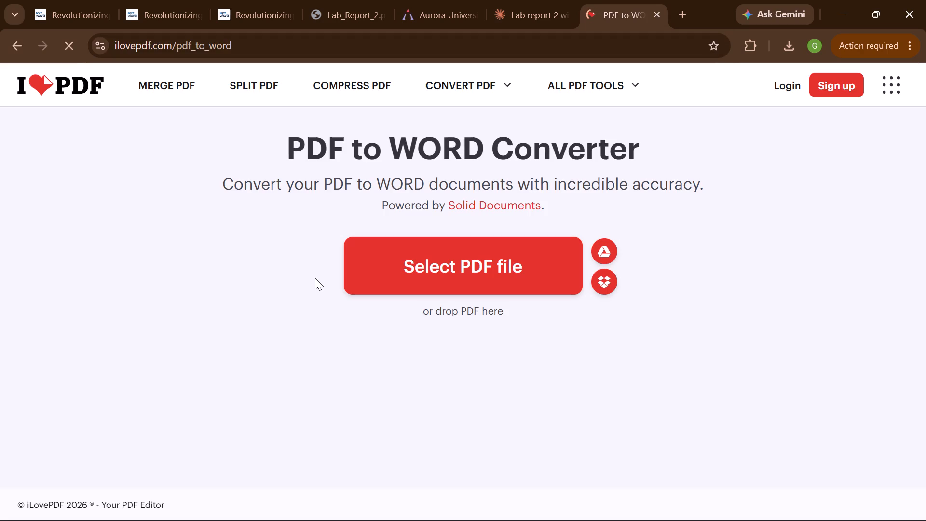
Convert the Lab_Report_2 PDF from the Downloads folder to Word and download the converted document.
click(399, 277)
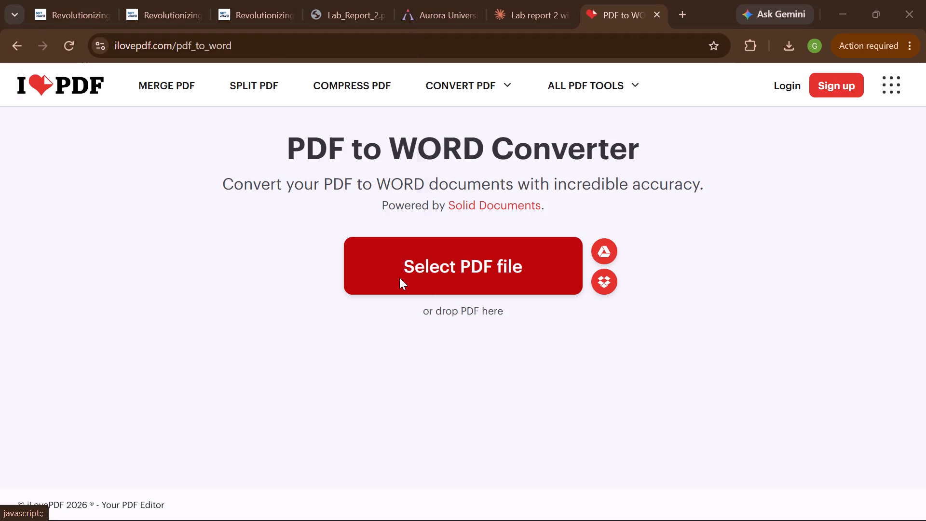
click(189, 153)
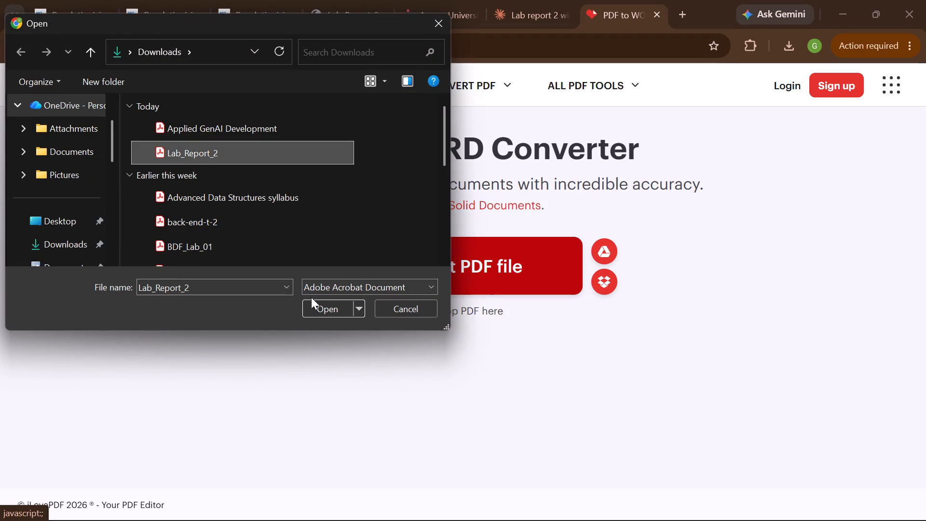
click(322, 310)
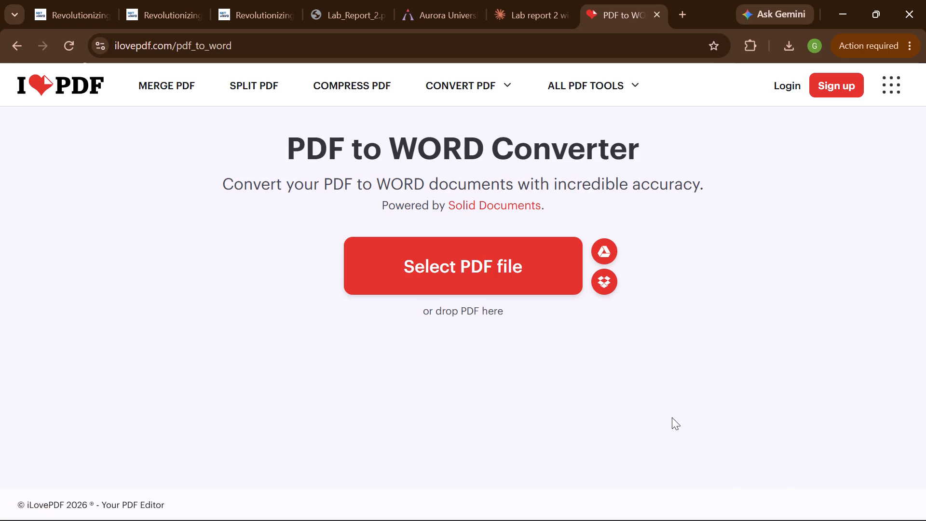
click(718, 491)
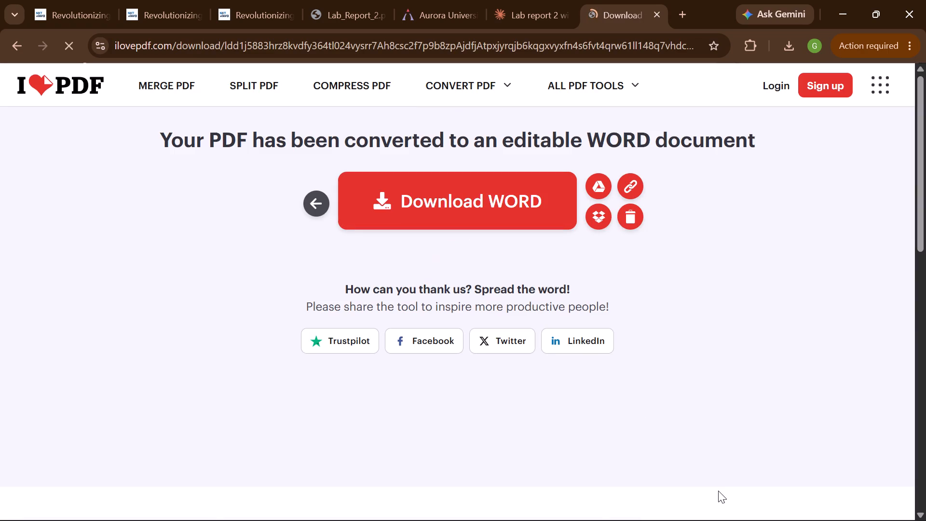
click(445, 190)
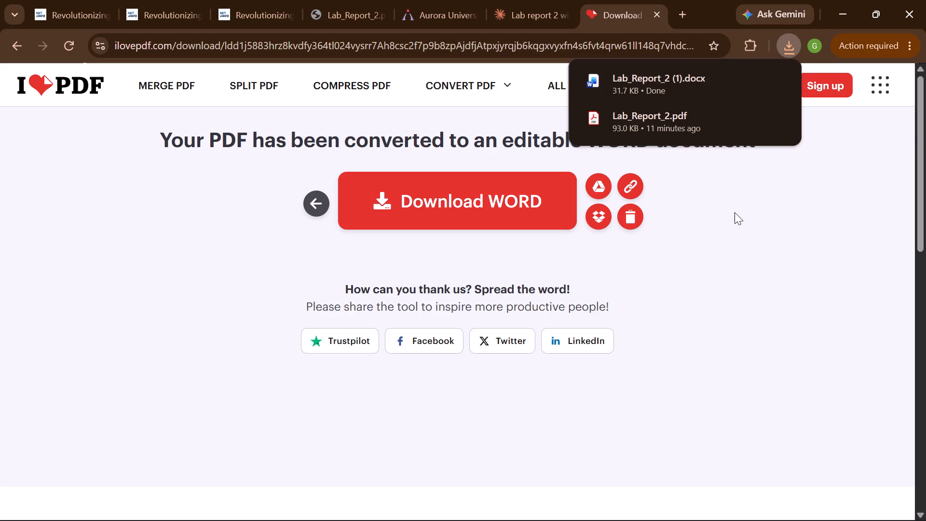
Open the downloaded Lab_Report_2 (1).docx in Word and enable editing.
click(776, 83)
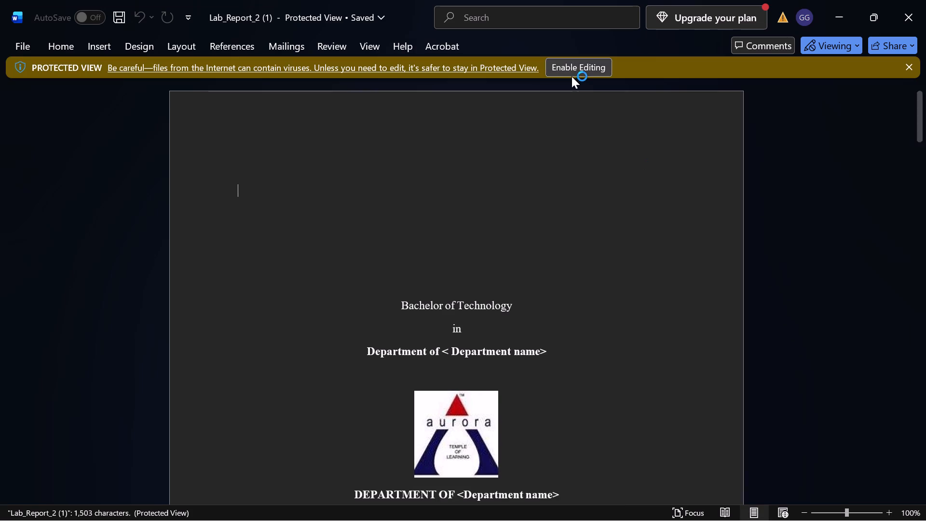
click(572, 76)
Save the document as Lab_Report_2_data-structures.docx in the data structures folder on the Desktop.
click(29, 46)
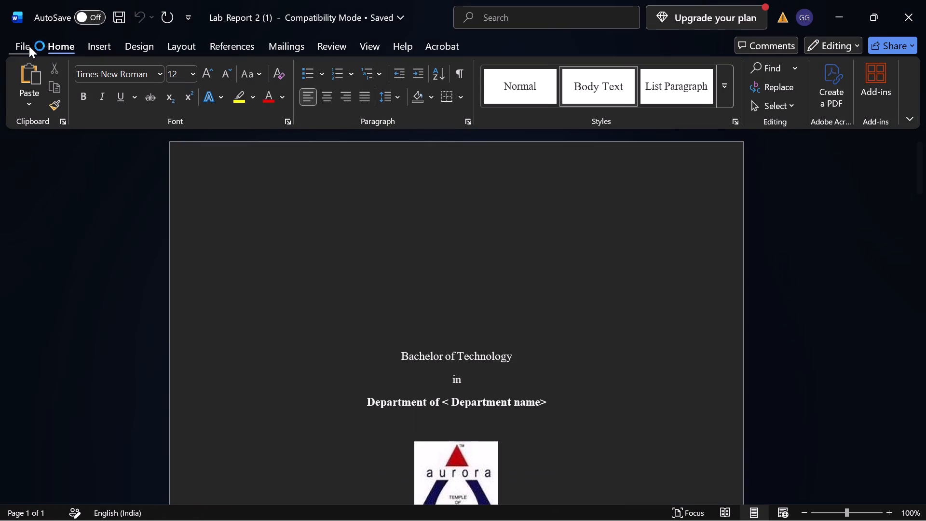
click(37, 240)
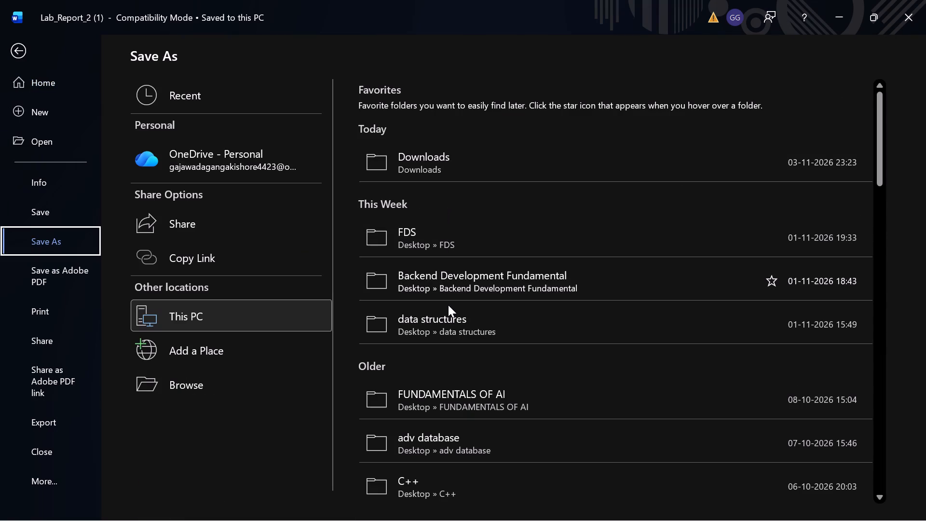
scroll(469, 319, down, 1)
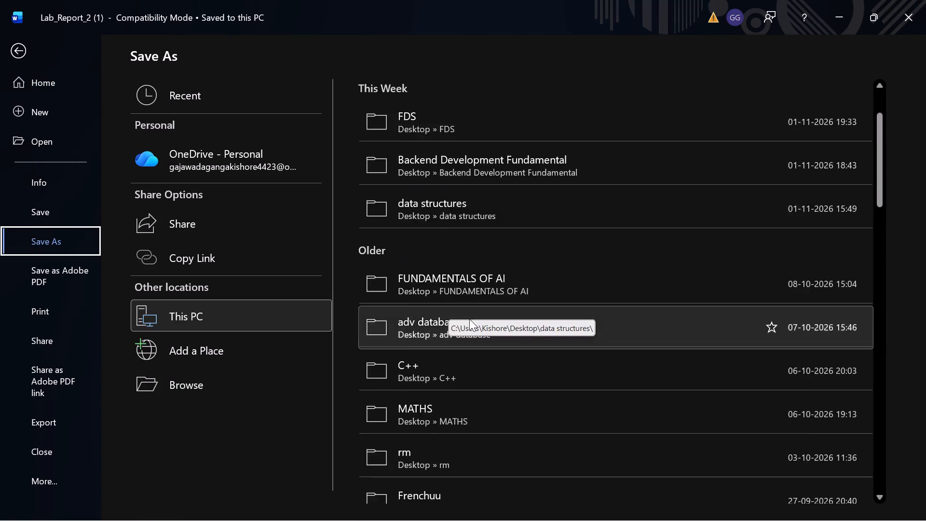
scroll(469, 319, down, 1)
scroll(469, 319, up, 2)
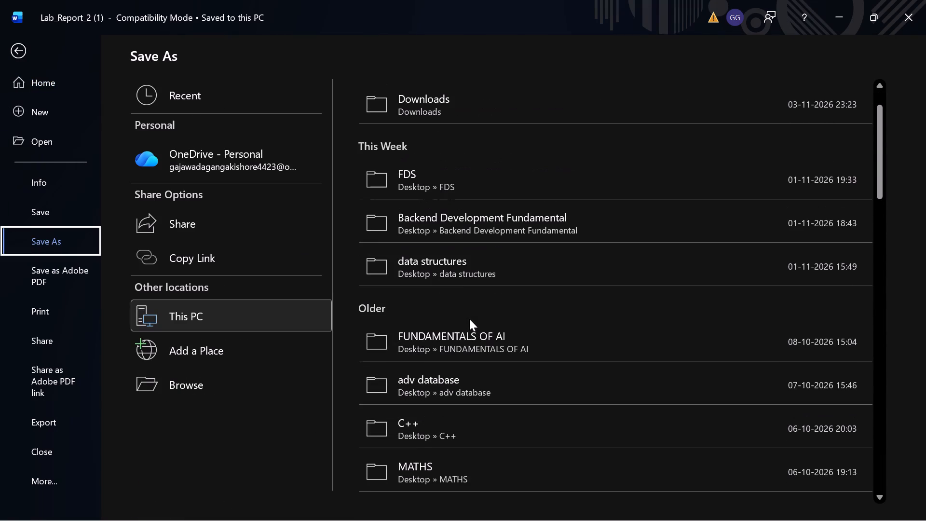
double_click(457, 279)
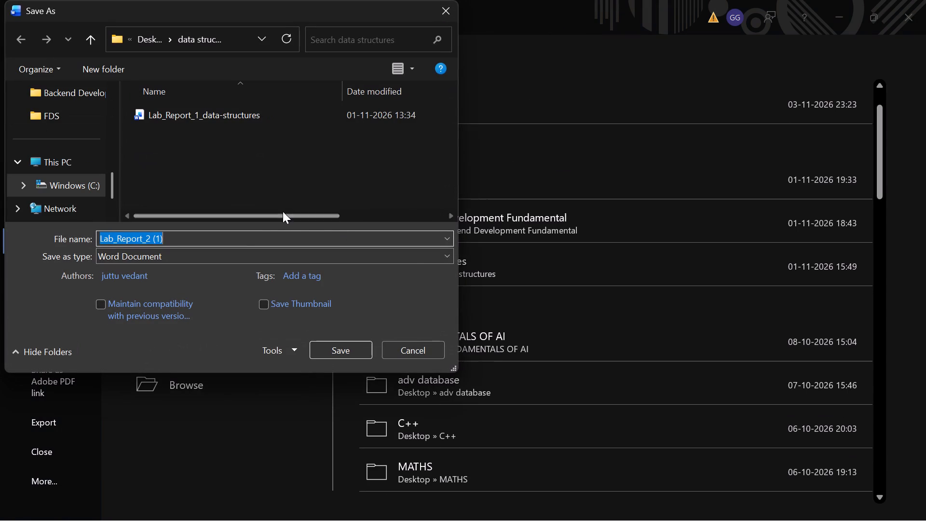
key(BackSpace)
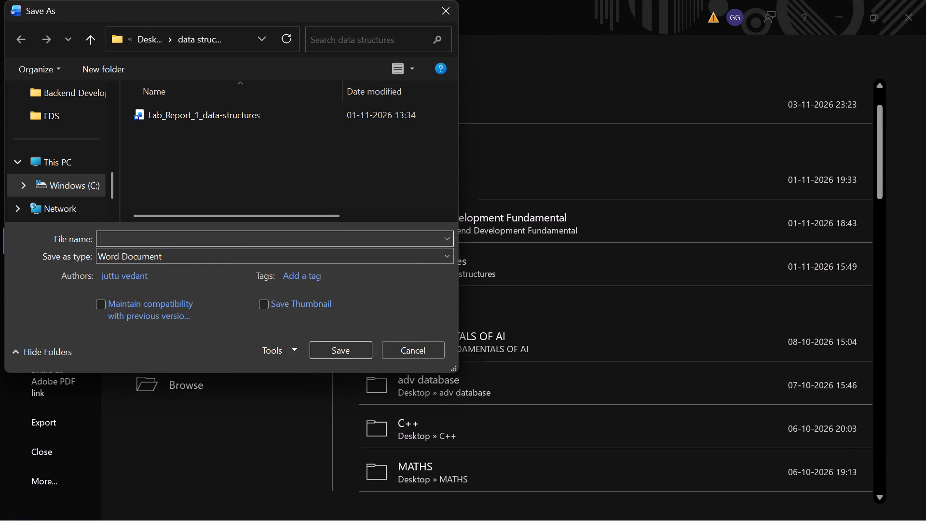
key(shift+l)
click(221, 258)
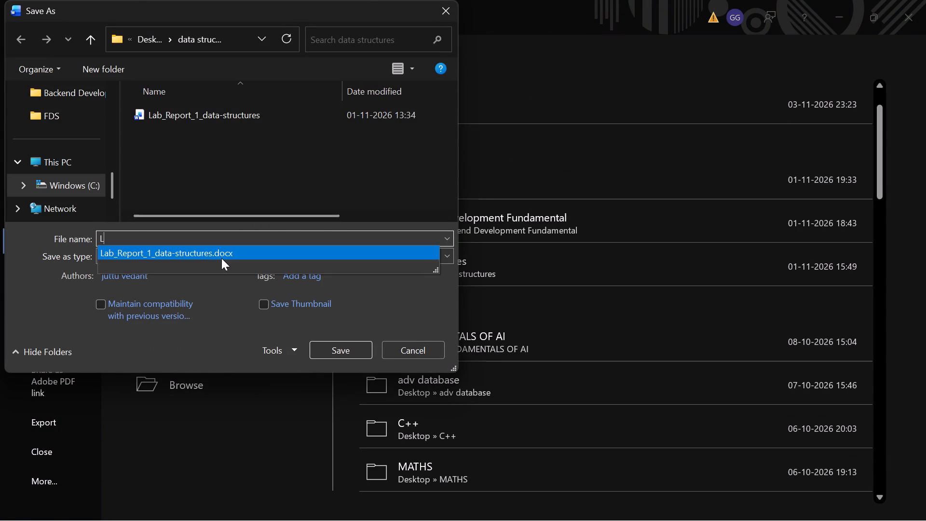
click(152, 240)
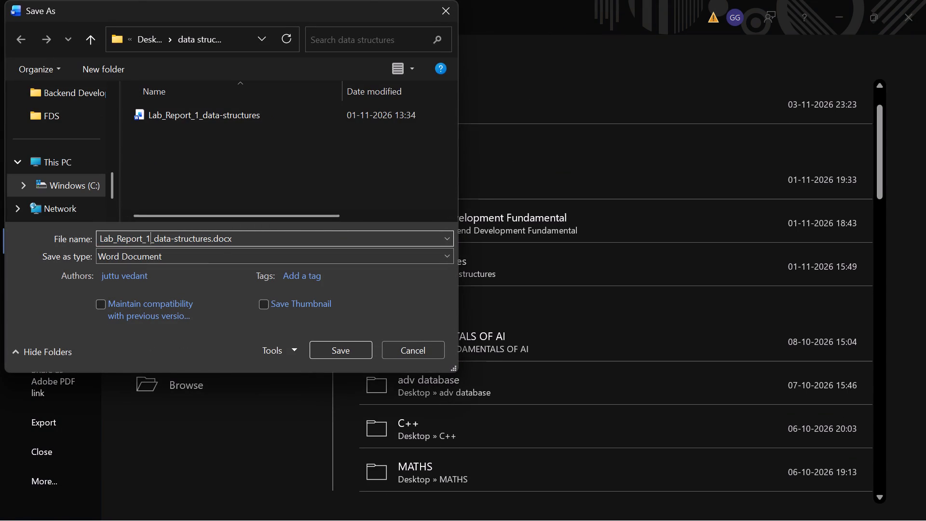
key(BackSpace)
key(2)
click(334, 351)
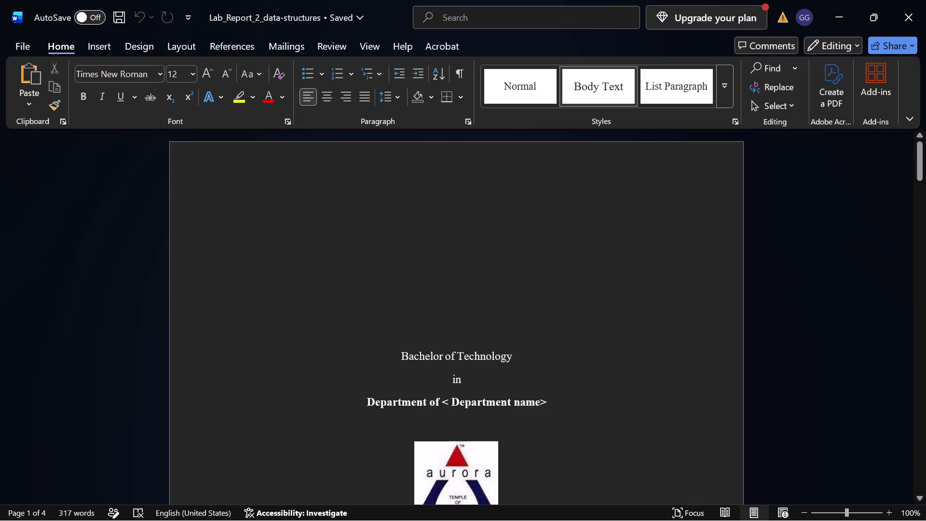
Replace the department name placeholder above the cover page logo with COMPUTER SCIENCE, keeping the angle brackets.
scroll(417, 266, down, 2)
scroll(417, 266, up, 1)
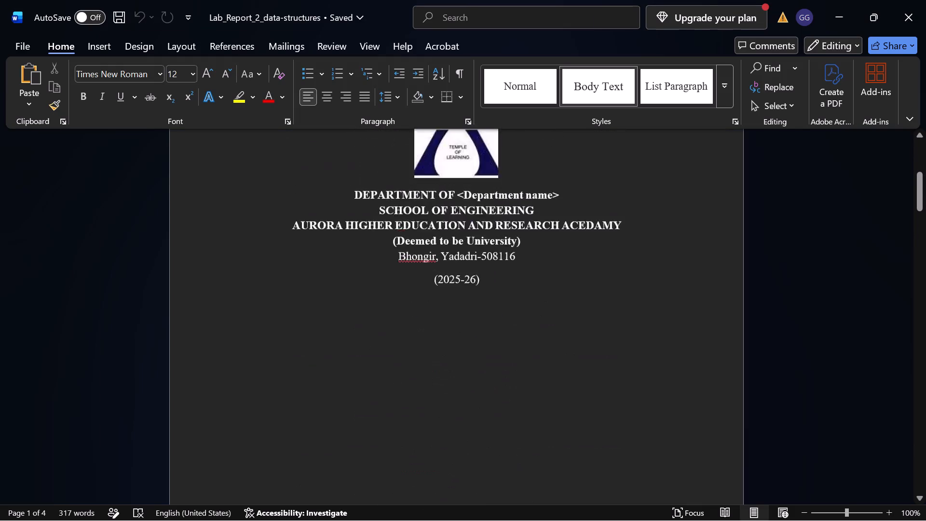
scroll(417, 266, up, 2)
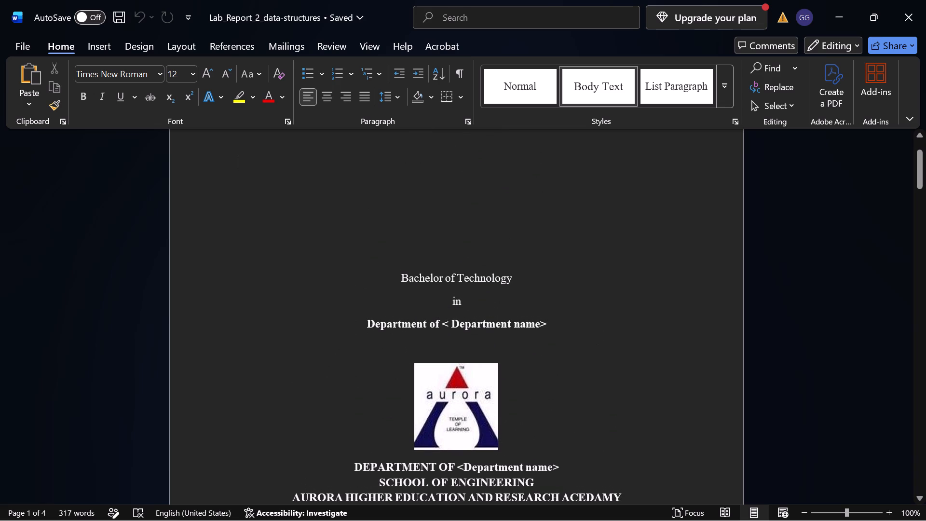
drag(540, 322, 464, 330)
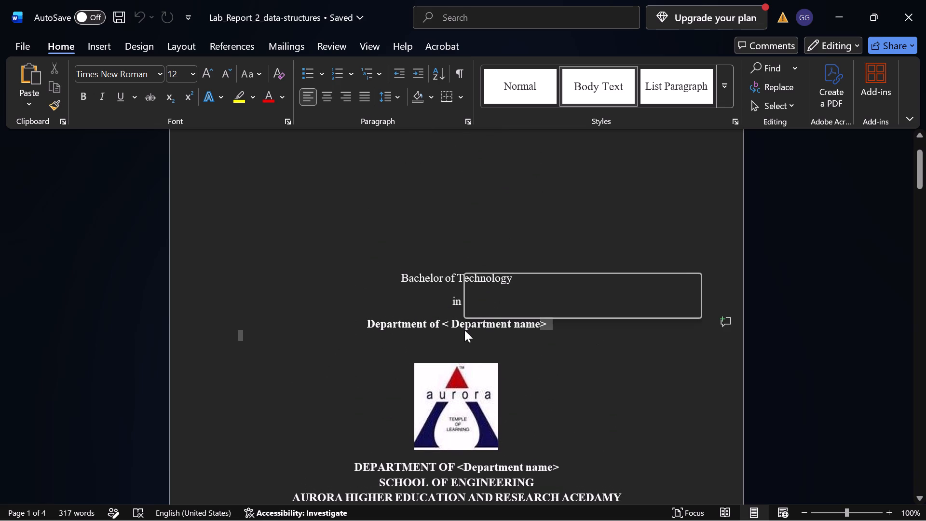
click(500, 344)
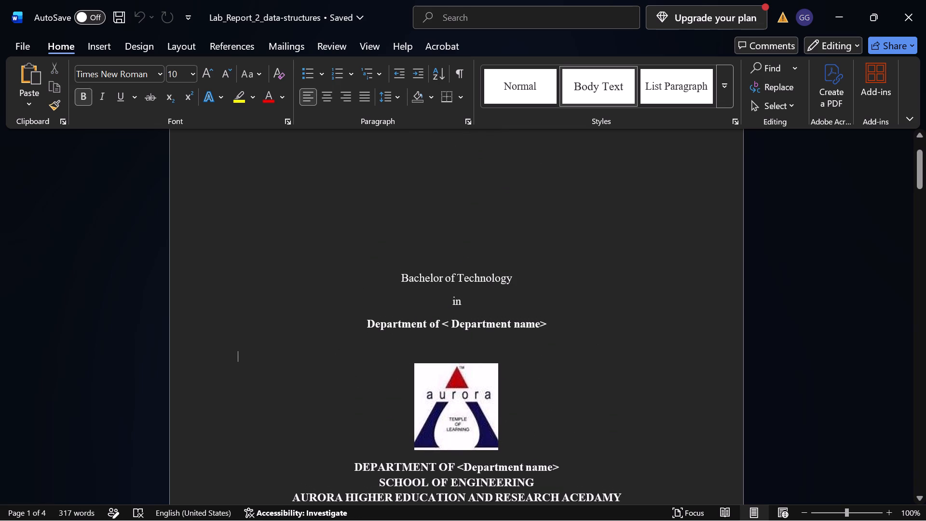
drag(539, 326, 466, 327)
key(BackSpace)
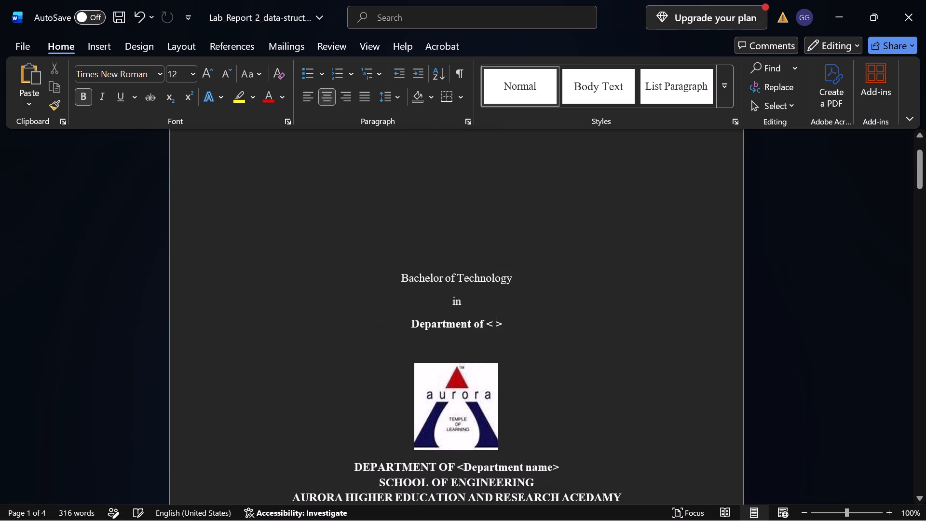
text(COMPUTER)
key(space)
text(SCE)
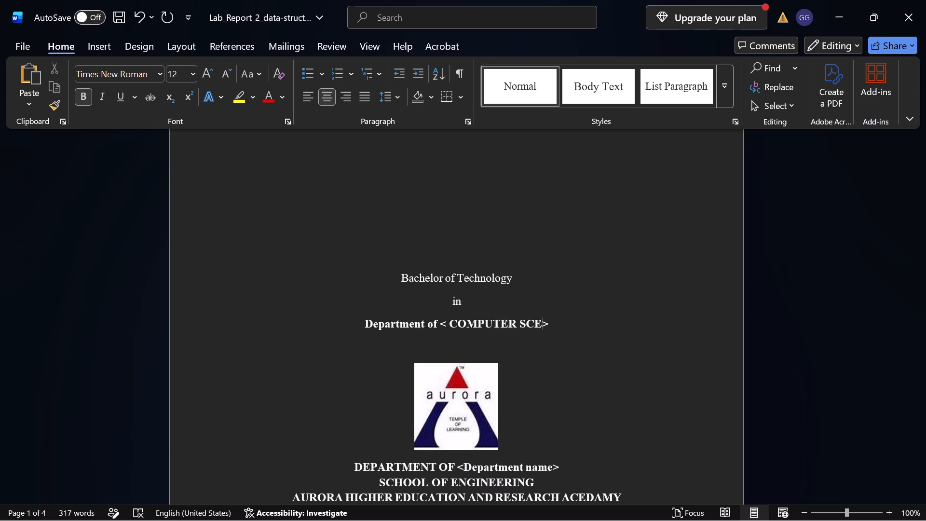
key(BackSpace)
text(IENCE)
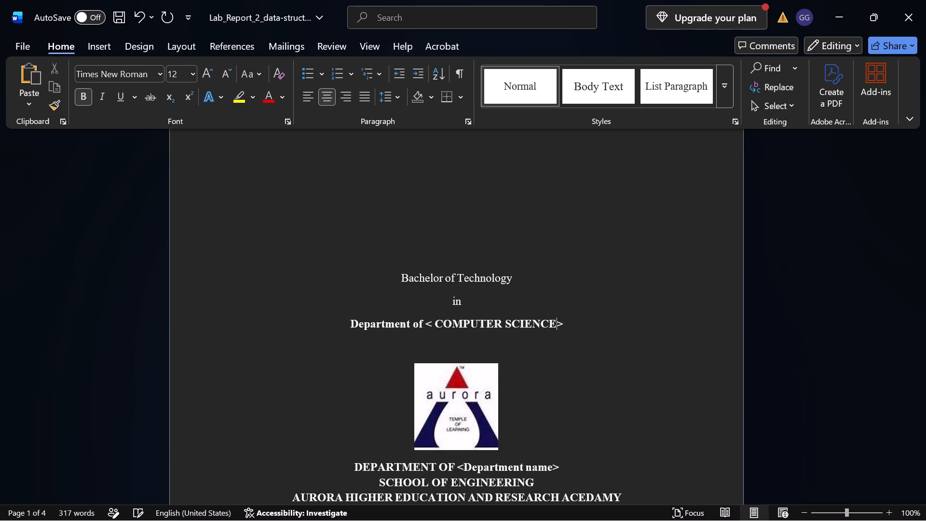
Copy COMPUTER SCIENCE from the upper department line over the department name placeholder below the cover page logo.
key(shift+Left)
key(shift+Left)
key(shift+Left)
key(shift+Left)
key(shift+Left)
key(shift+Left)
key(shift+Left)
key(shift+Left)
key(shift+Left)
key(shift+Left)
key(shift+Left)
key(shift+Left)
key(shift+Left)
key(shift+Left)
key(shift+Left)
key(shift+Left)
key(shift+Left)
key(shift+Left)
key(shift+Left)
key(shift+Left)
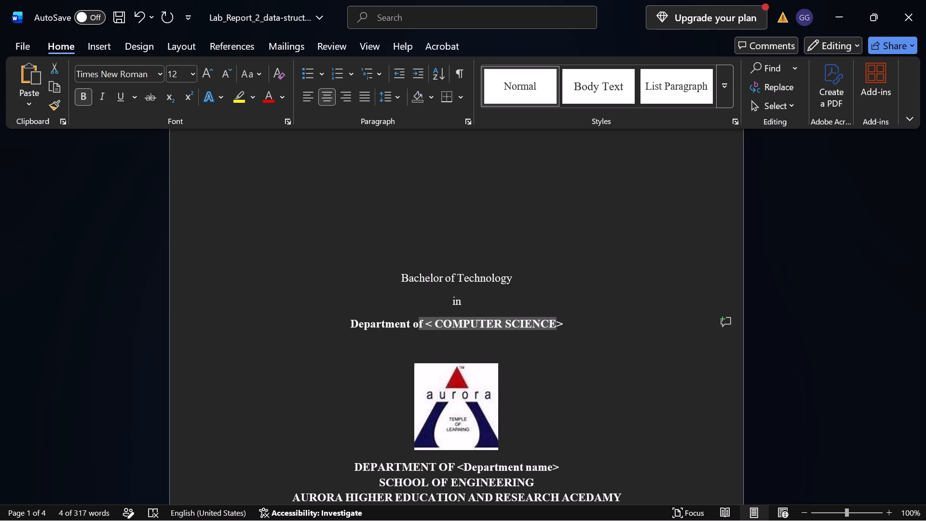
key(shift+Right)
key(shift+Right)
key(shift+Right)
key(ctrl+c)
scroll(466, 327, down, 2)
drag(550, 414, 505, 415)
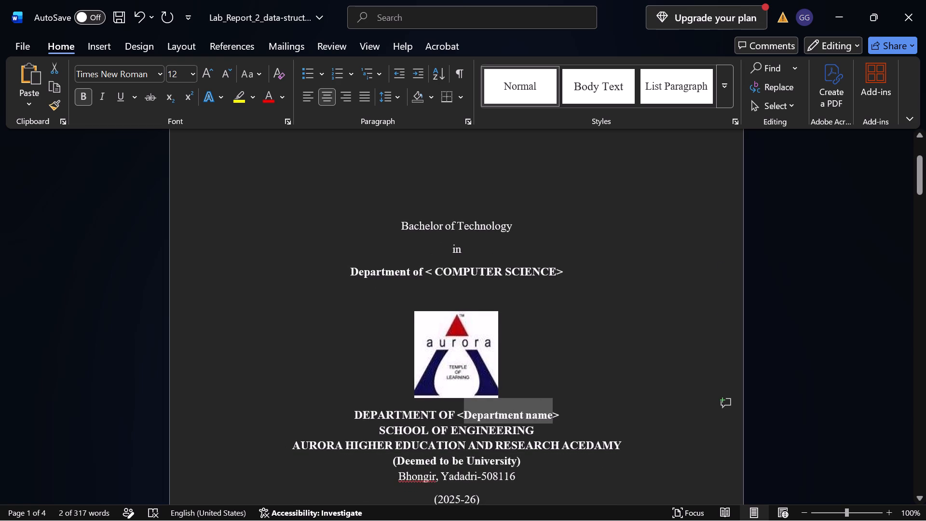
drag(505, 415, 484, 416)
key(ctrl+v)
Replace the student name placeholder in the certificate paragraph with the student's full name in capitals.
scroll(484, 416, down, 1)
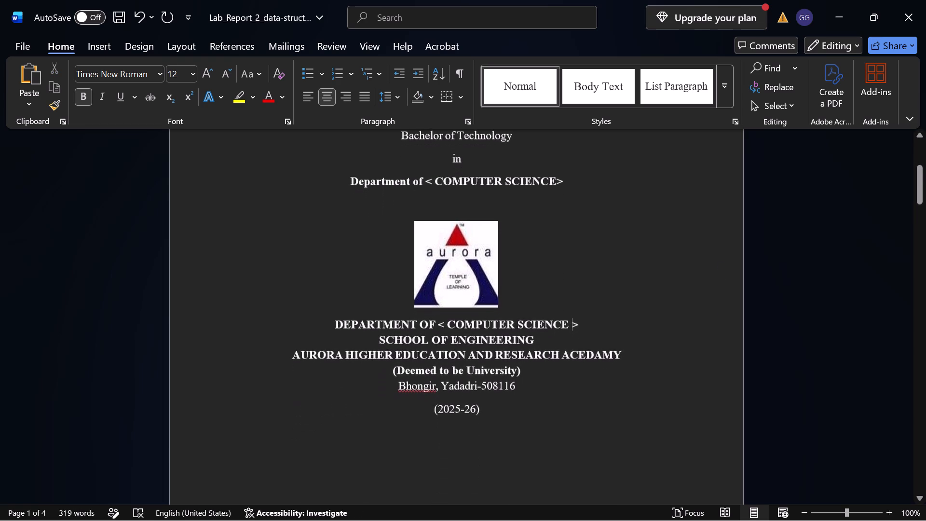
scroll(484, 416, down, 4)
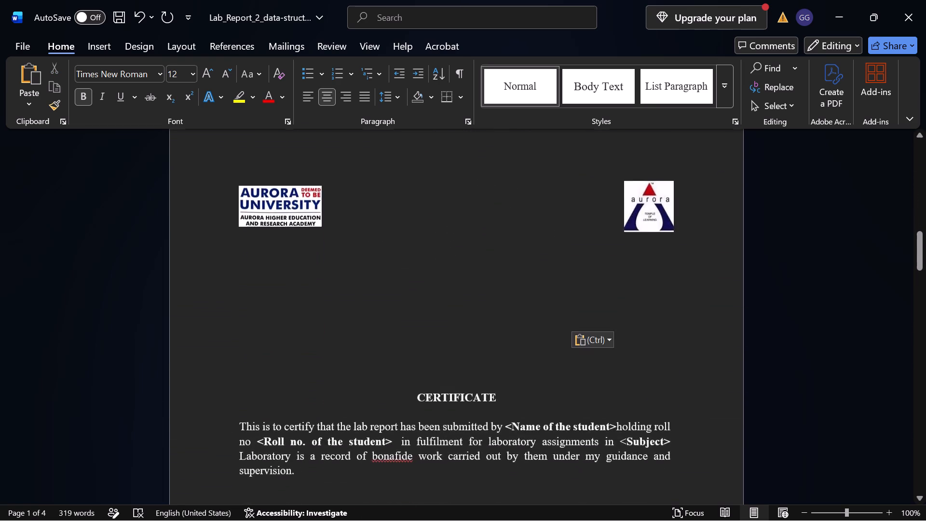
scroll(484, 416, down, 1)
drag(609, 326, 529, 329)
key(BackSpace)
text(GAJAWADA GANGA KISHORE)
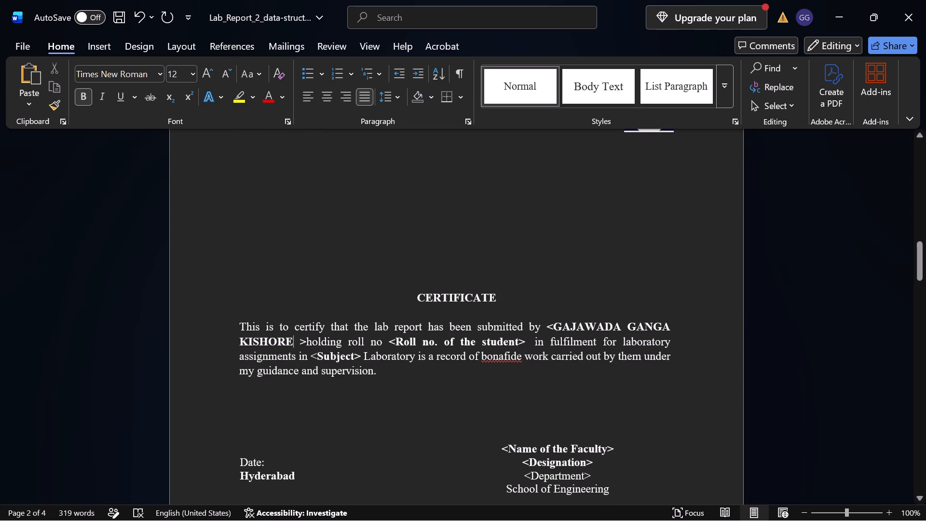
Replace the roll number placeholder in the certificate paragraph with the student's roll number.
drag(519, 342, 402, 349)
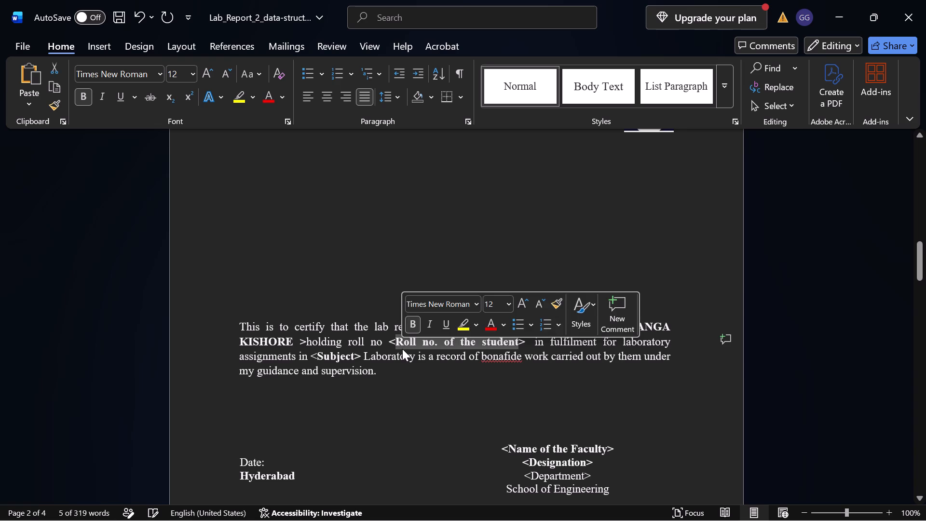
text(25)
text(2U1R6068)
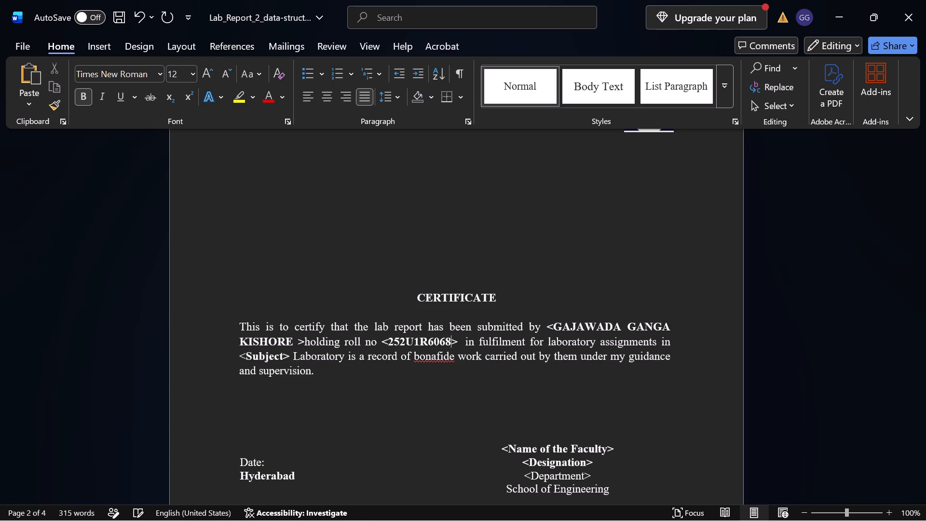
Replace the subject placeholder in the certificate paragraph with ADVANCED DATA STRUCTURES.
drag(284, 358, 256, 357)
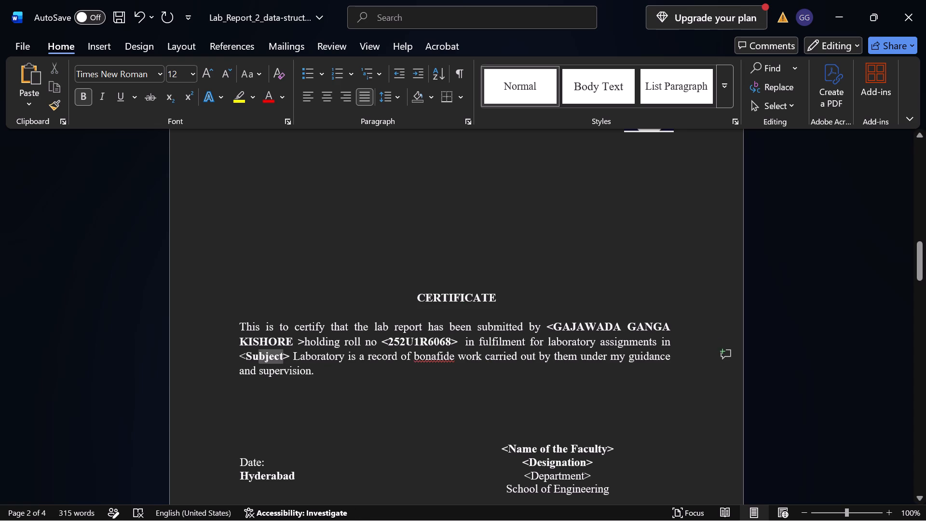
drag(256, 357, 247, 357)
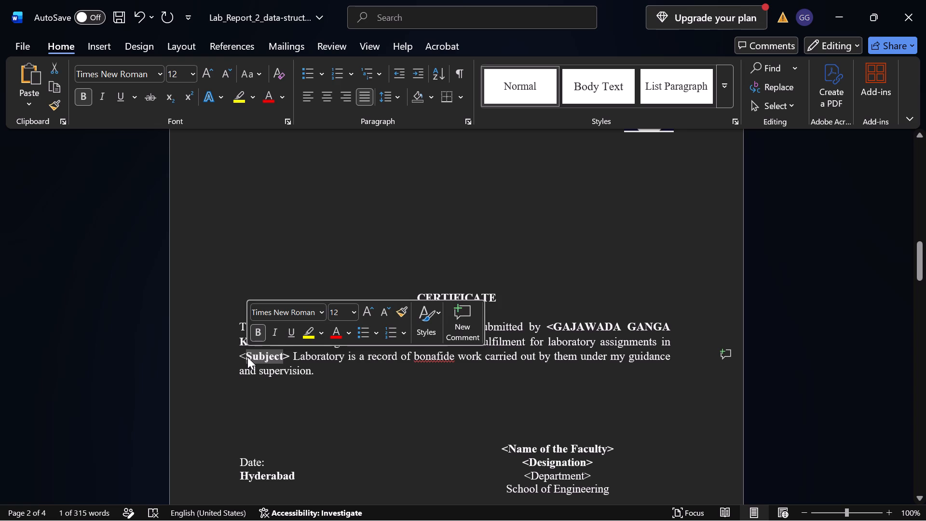
key(BackSpace)
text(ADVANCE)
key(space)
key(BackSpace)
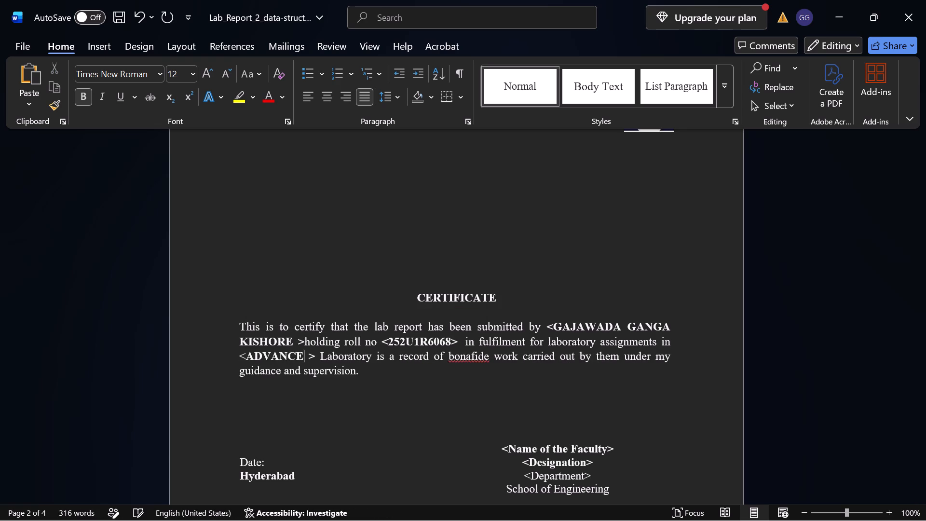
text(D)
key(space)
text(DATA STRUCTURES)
scroll(247, 357, down, 1)
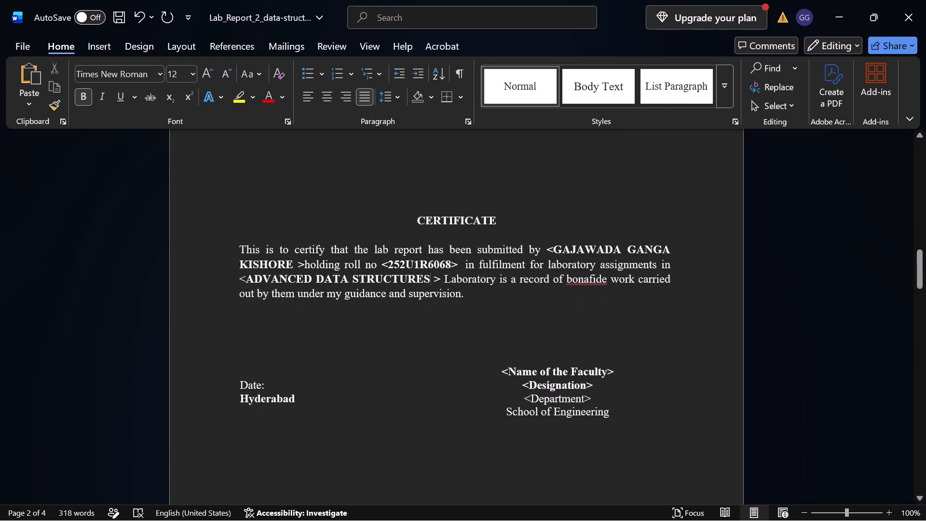
Enter 03-11-2026 as the certificate date after the Date label.
click(285, 384)
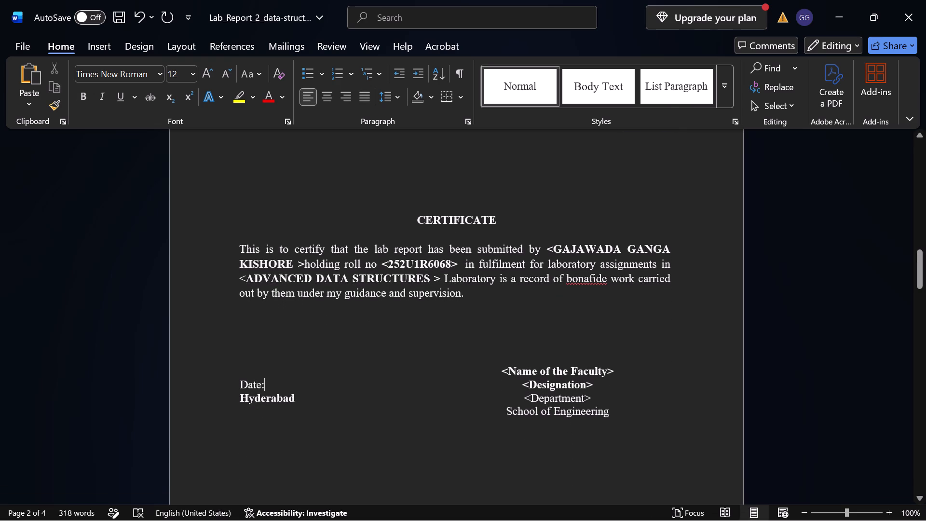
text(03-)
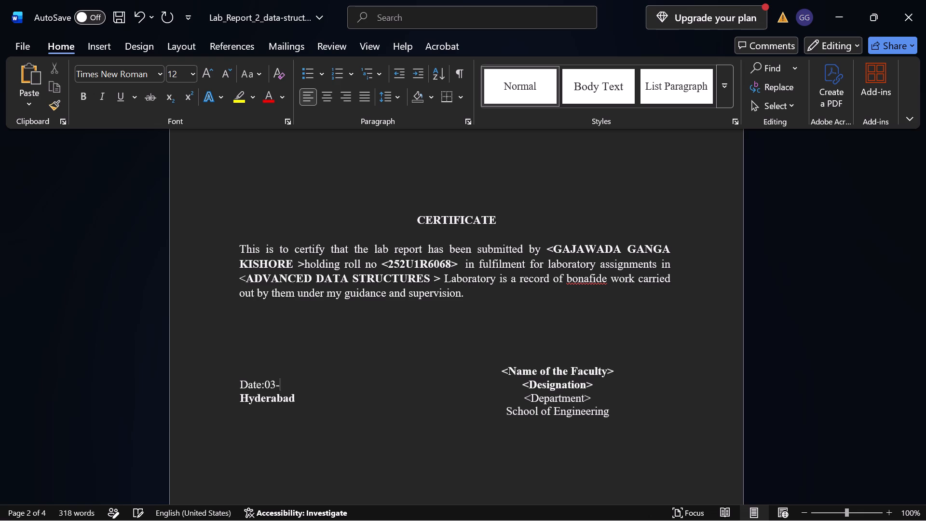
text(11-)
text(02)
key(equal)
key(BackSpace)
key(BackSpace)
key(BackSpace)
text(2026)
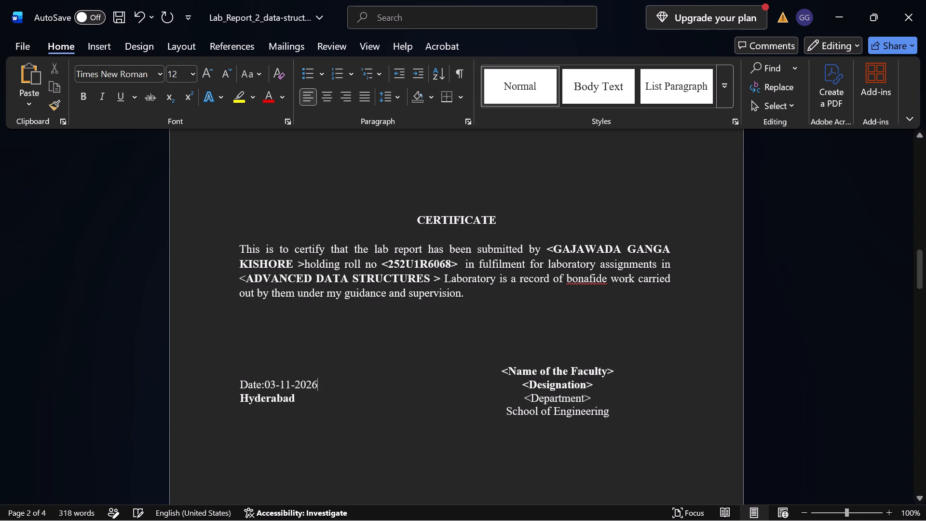
Replace the faculty name placeholder in the certificate signature block with the faculty member's name in capitals and indent it with spaces.
drag(609, 371, 542, 371)
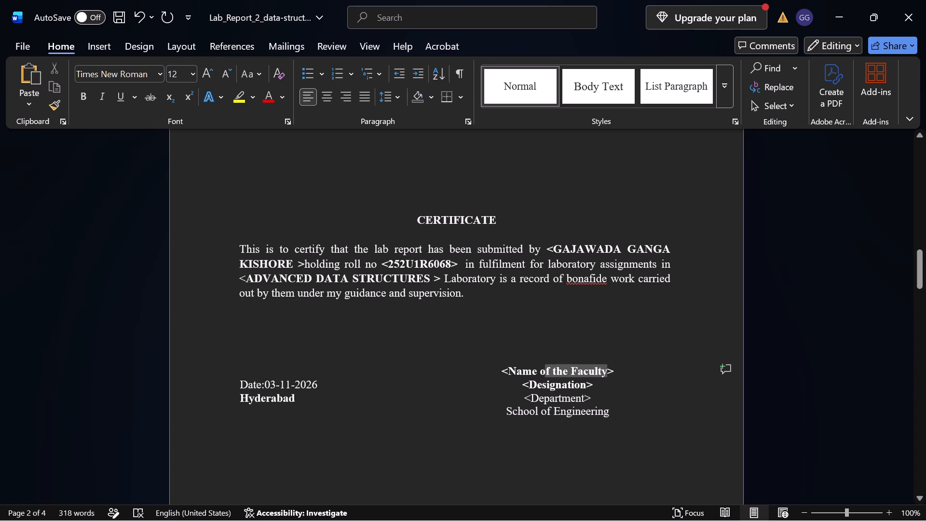
drag(542, 371, 523, 371)
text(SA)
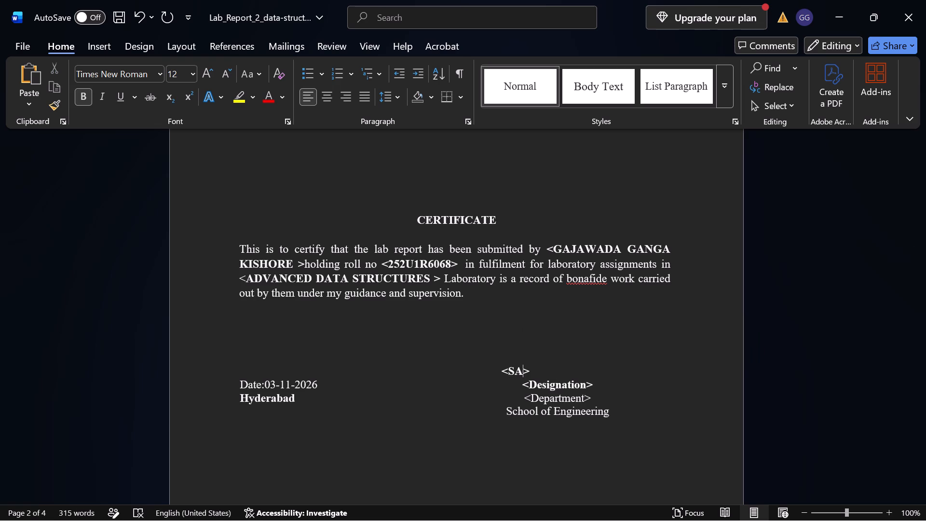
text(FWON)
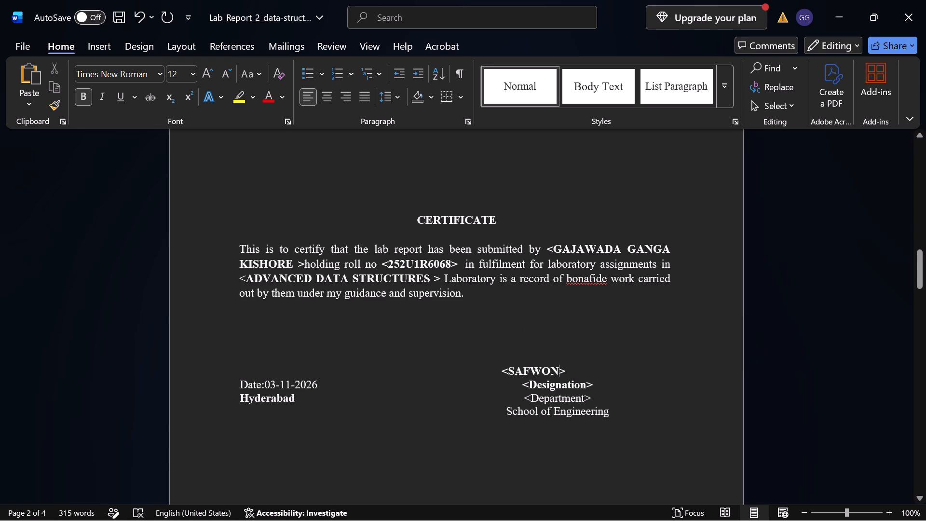
click(502, 373)
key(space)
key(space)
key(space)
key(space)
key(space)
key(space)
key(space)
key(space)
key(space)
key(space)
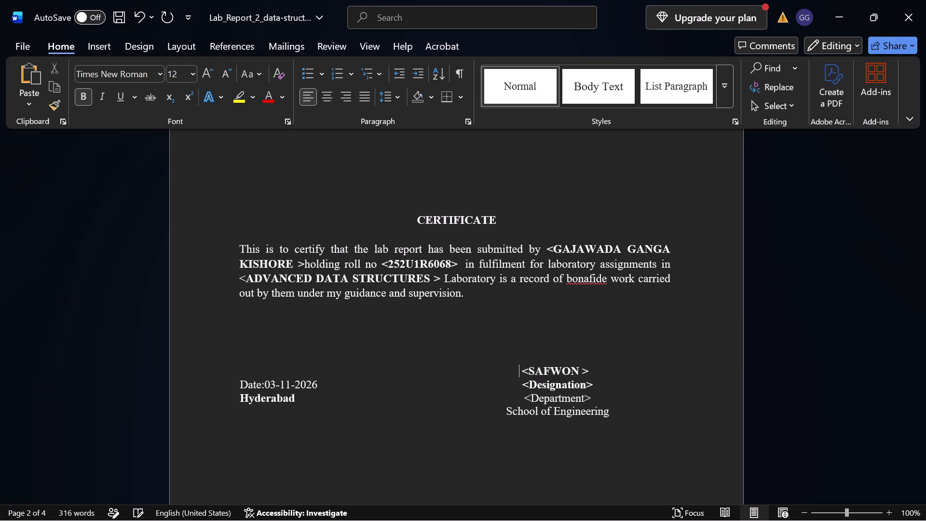
Replace the designation placeholder in the signature block with ASSISTANCE PROFESSOR.
drag(586, 384, 576, 384)
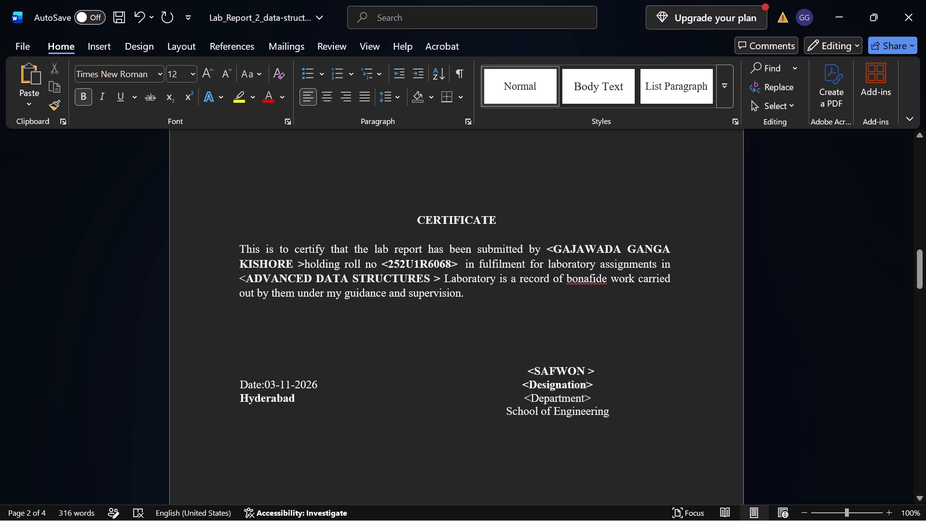
drag(576, 384, 530, 388)
key(BackSpace)
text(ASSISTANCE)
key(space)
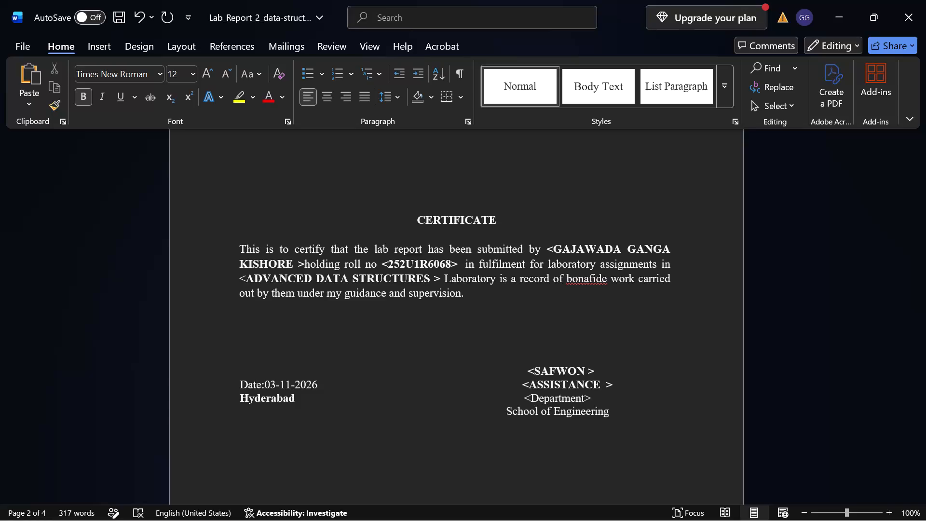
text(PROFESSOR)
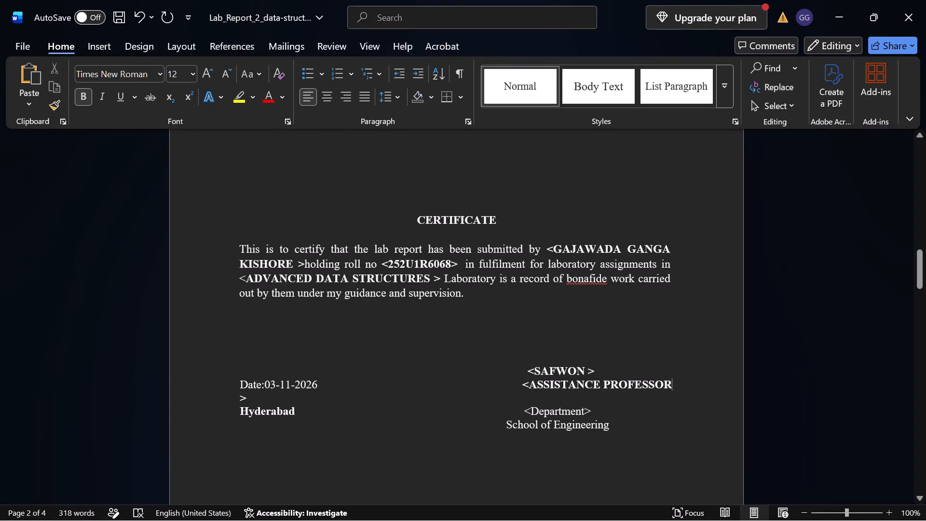
Replace the department placeholder in the signature block with COMPUTER SCIENCE from the clipboard history.
drag(584, 413, 531, 414)
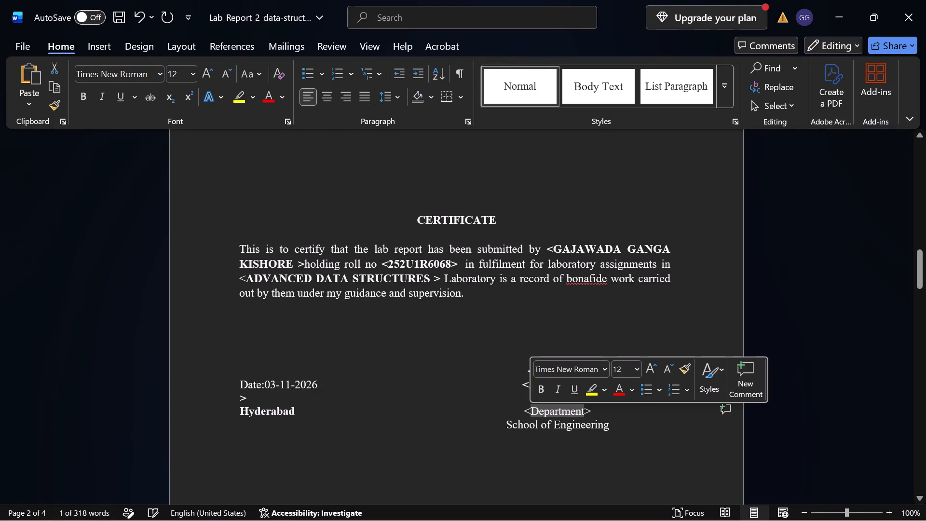
key(super+v)
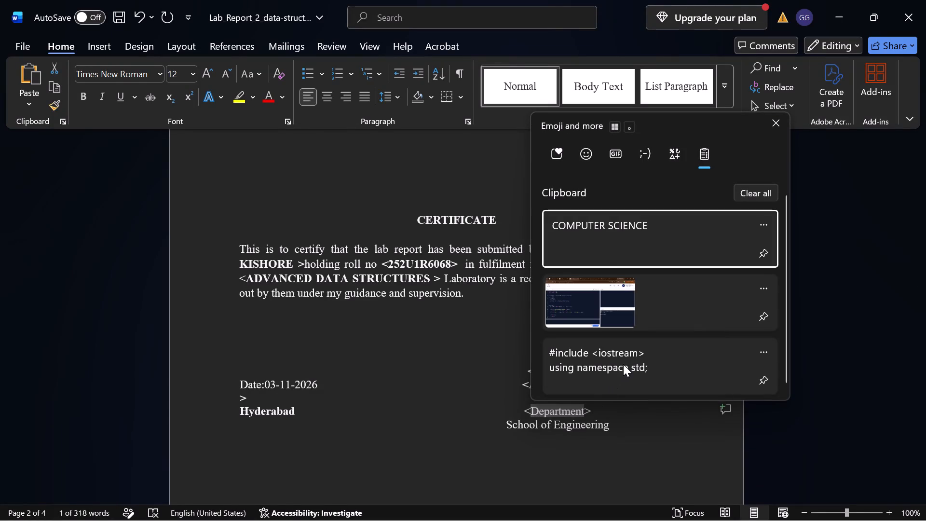
click(603, 260)
key(ctrl+v)
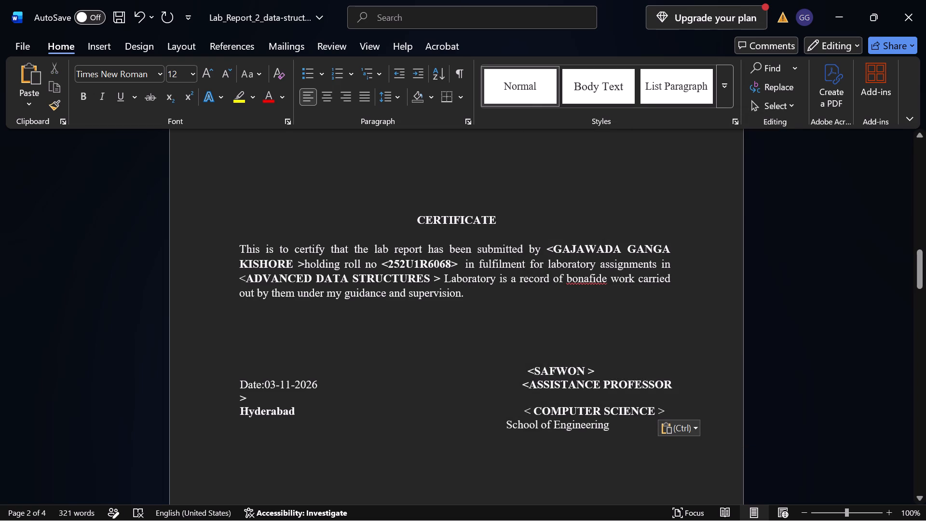
Remove the gap before the designation and re-space it with blanks so it fits on one line above COMPUTER SCIENCE.
click(238, 403)
click(252, 400)
click(522, 388)
key(BackSpace)
key(BackSpace)
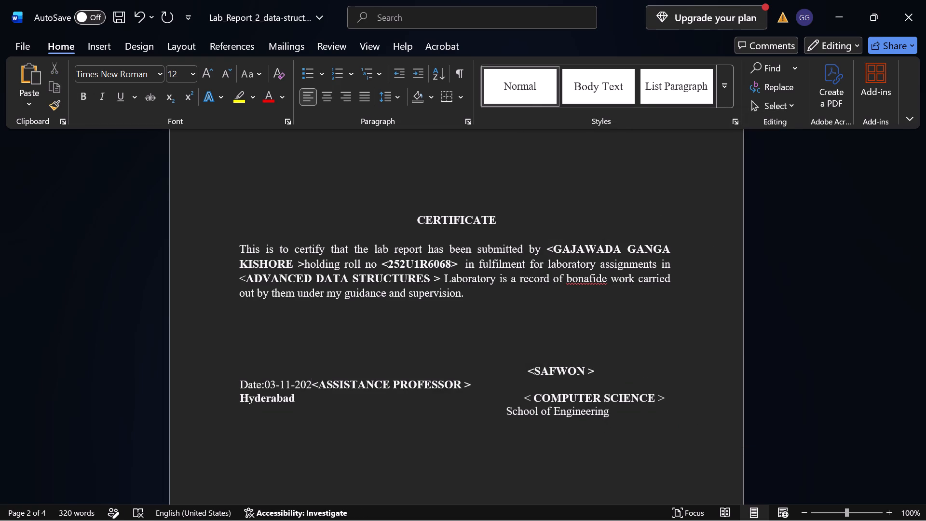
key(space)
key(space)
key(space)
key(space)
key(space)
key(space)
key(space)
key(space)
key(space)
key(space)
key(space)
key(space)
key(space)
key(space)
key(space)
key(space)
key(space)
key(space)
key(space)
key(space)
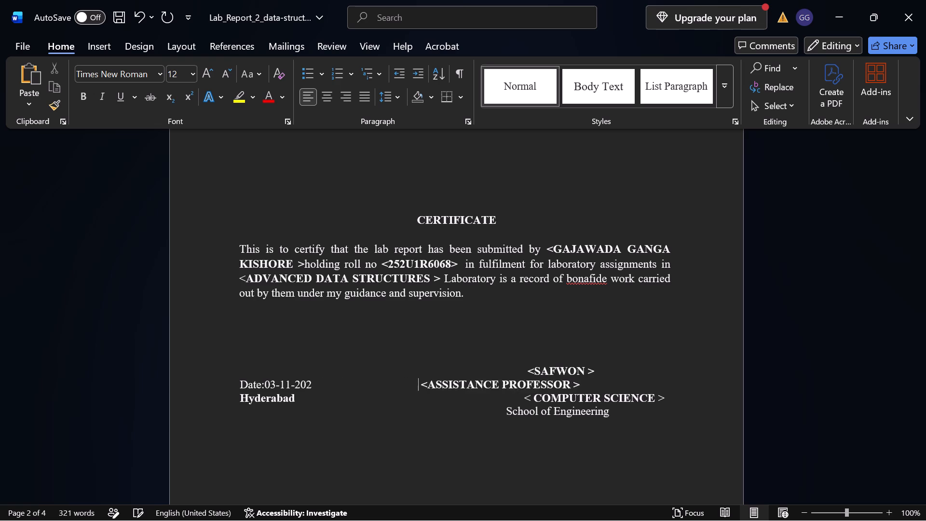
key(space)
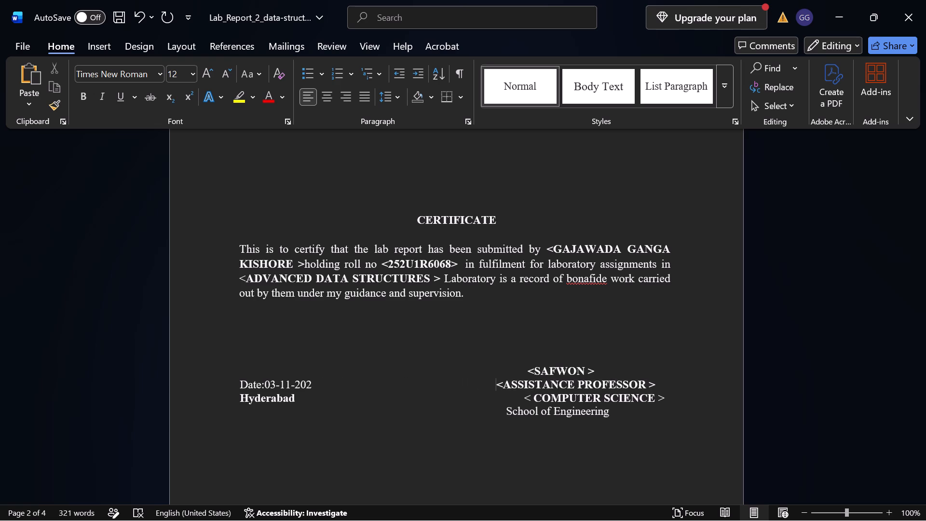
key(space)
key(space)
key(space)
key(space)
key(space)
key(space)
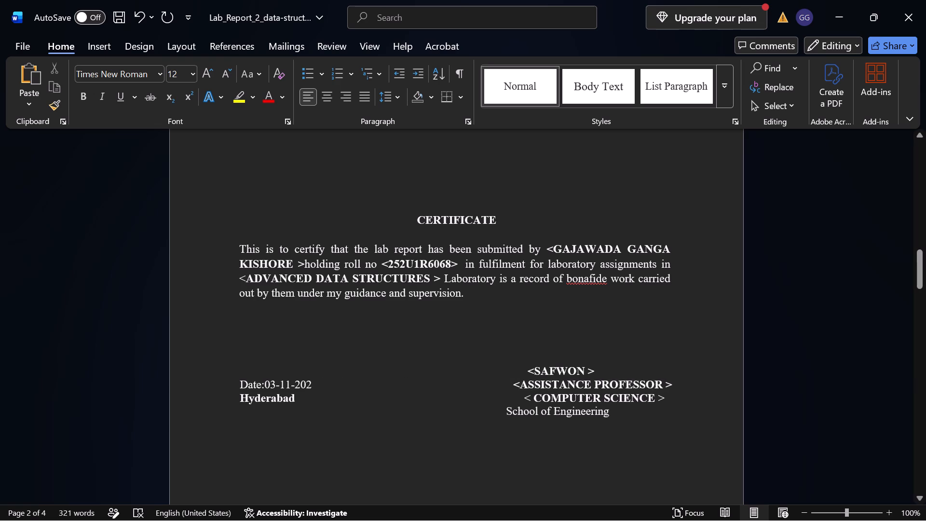
Indent the faculty name further with spaces to centre it above the designation line.
click(528, 368)
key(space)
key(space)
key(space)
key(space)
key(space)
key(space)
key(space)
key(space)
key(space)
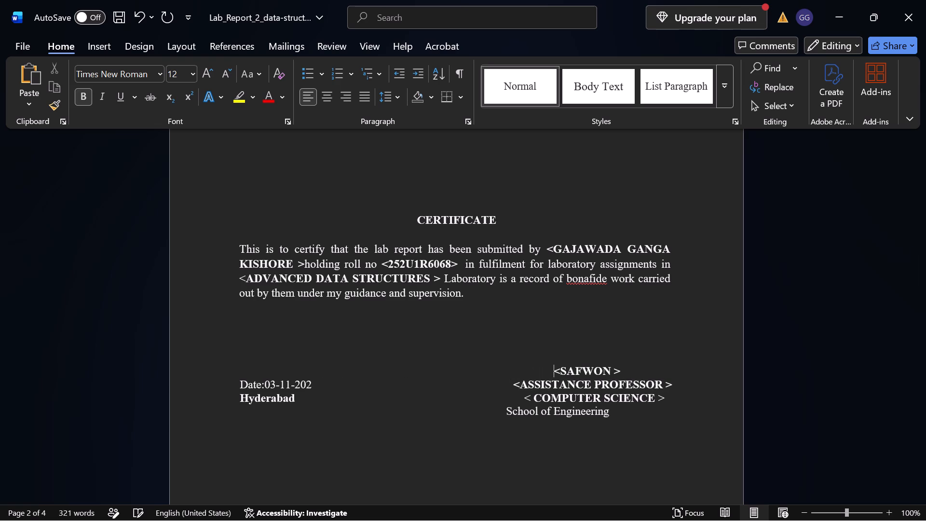
Switch to Chrome and copy the entire C++ single node program from the code playground.
scroll(517, 459, down, 3)
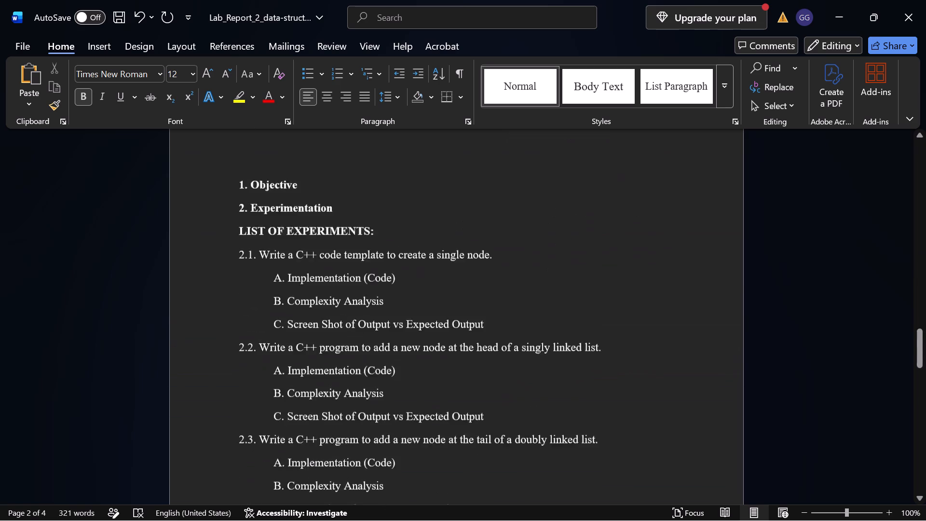
scroll(517, 459, down, 1)
scroll(517, 459, up, 1)
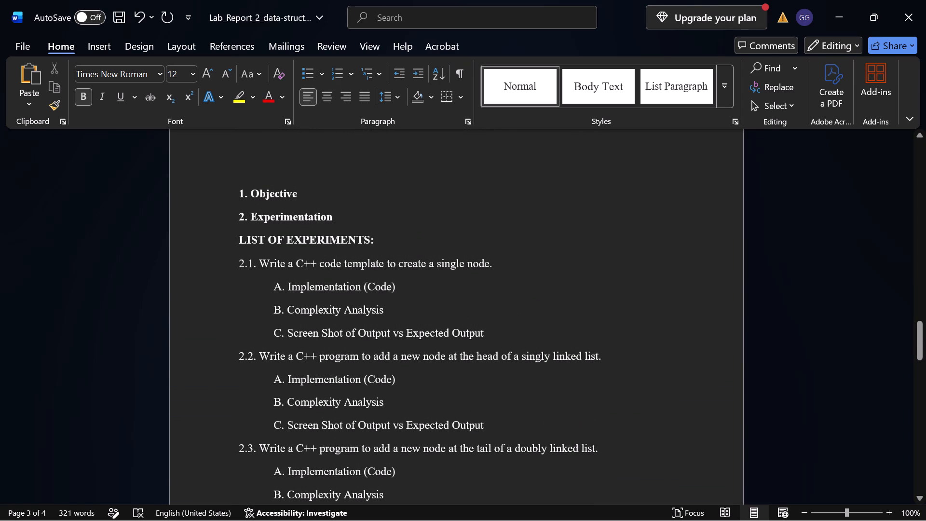
click(422, 283)
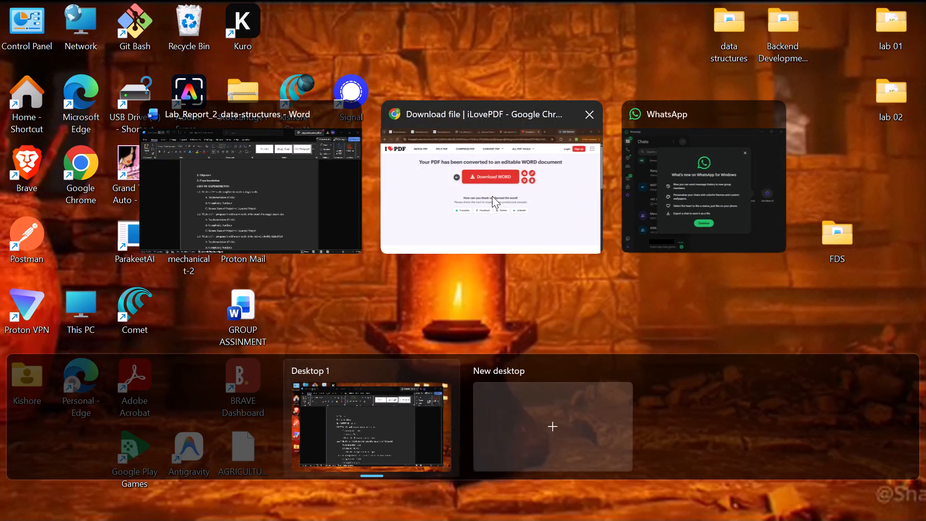
click(449, 185)
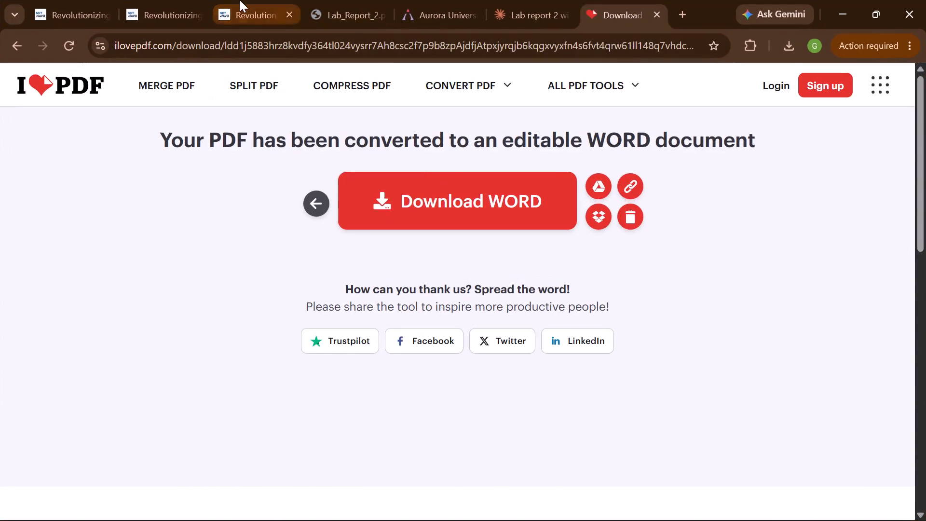
click(240, 0)
click(274, 179)
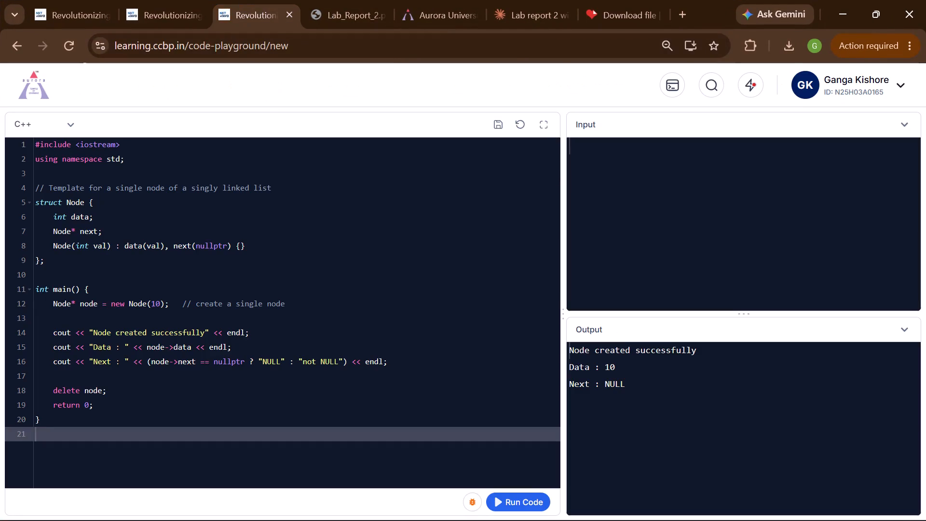
click(118, 384)
key(ctrl+a)
key(ctrl+c)
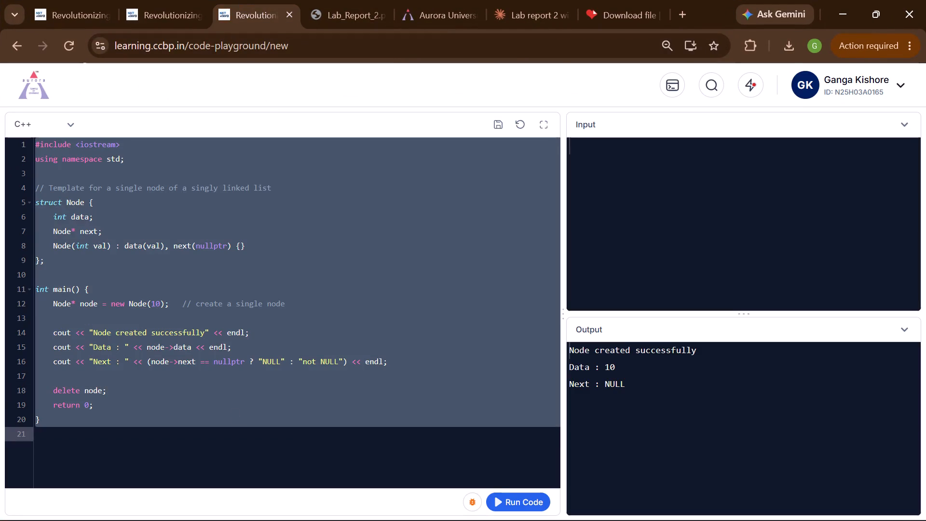
Take a full-screen screenshot of the code playground showing the single node program and its output.
click(231, 411)
key(super+Print)
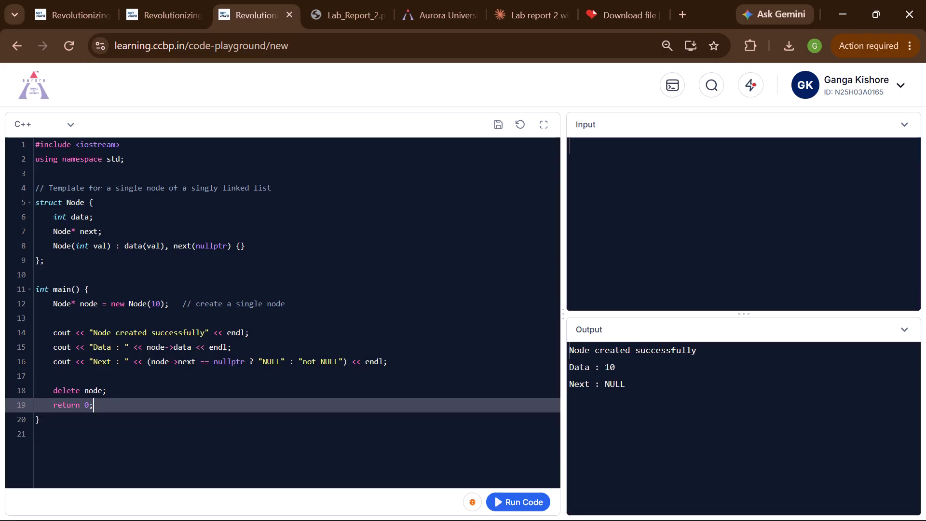
In Word, paste the copied C++ code on a new unlettered line under Implementation (Code) of experiment 2.1.
click(416, 214)
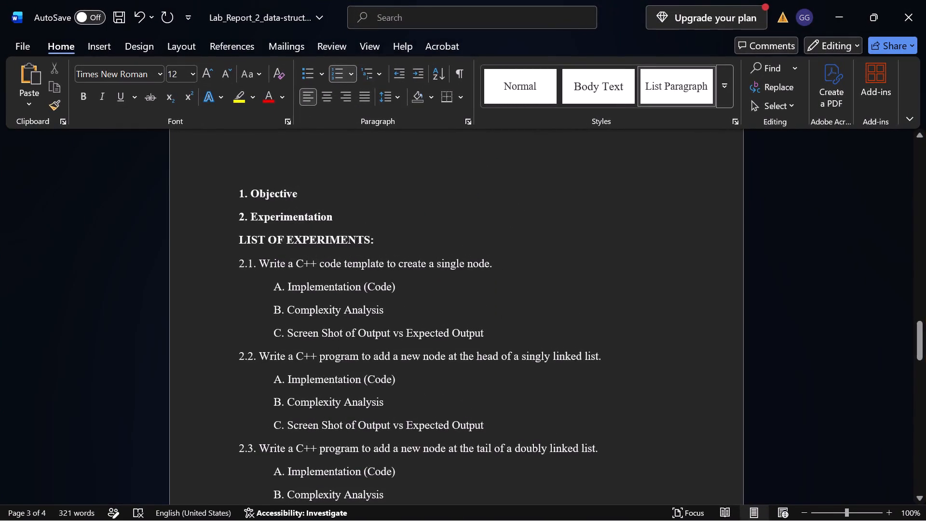
click(444, 292)
key(super+v)
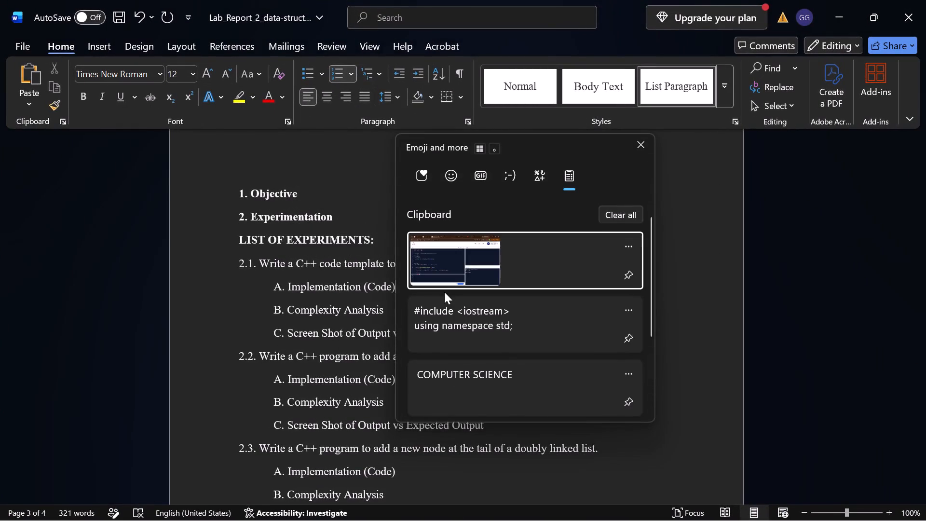
click(645, 134)
click(640, 147)
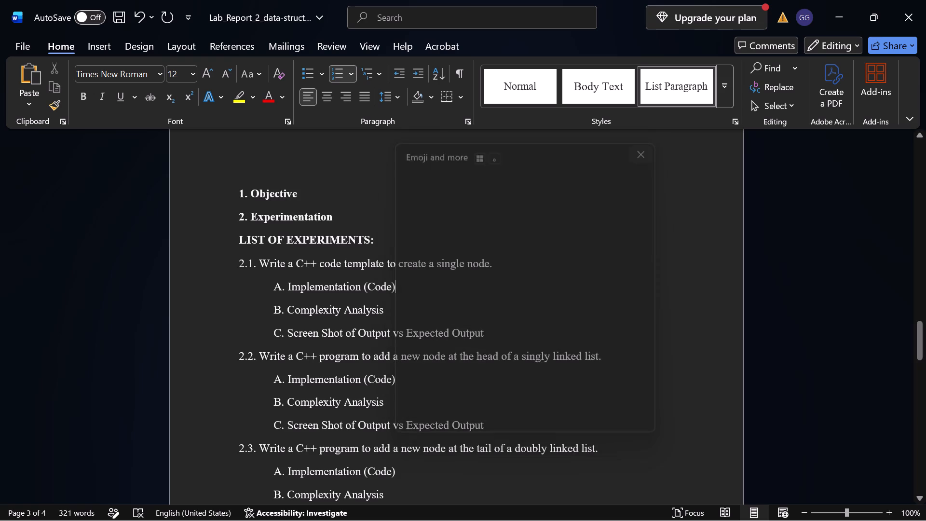
key(Return)
key(BackSpace)
key(super+v)
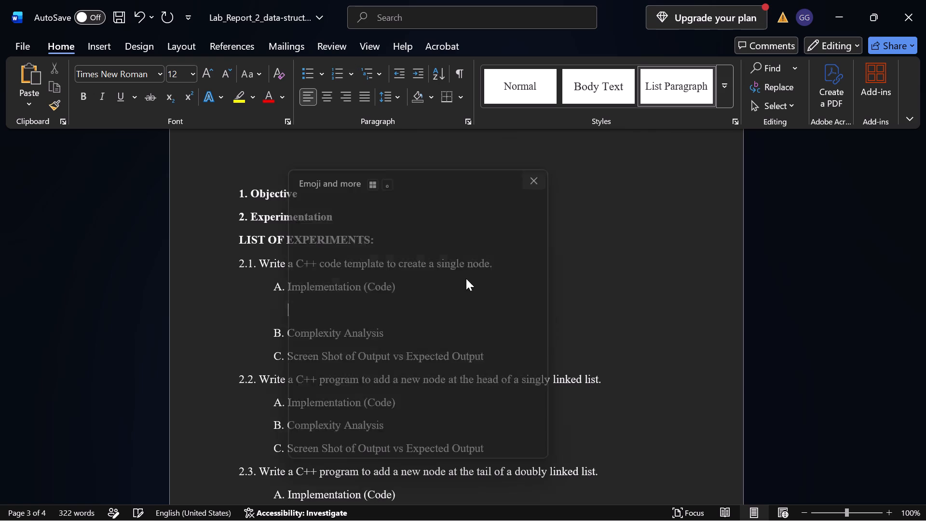
click(422, 354)
key(ctrl+v)
scroll(422, 354, down, 1)
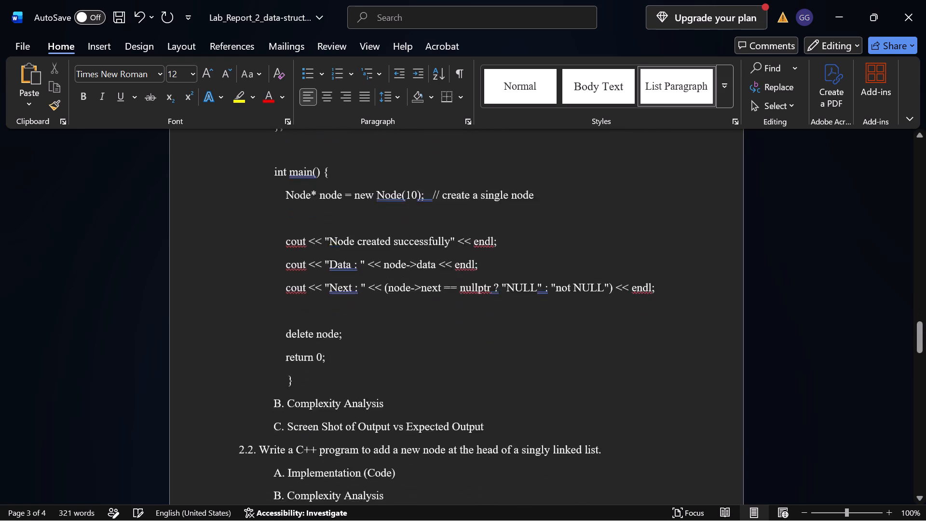
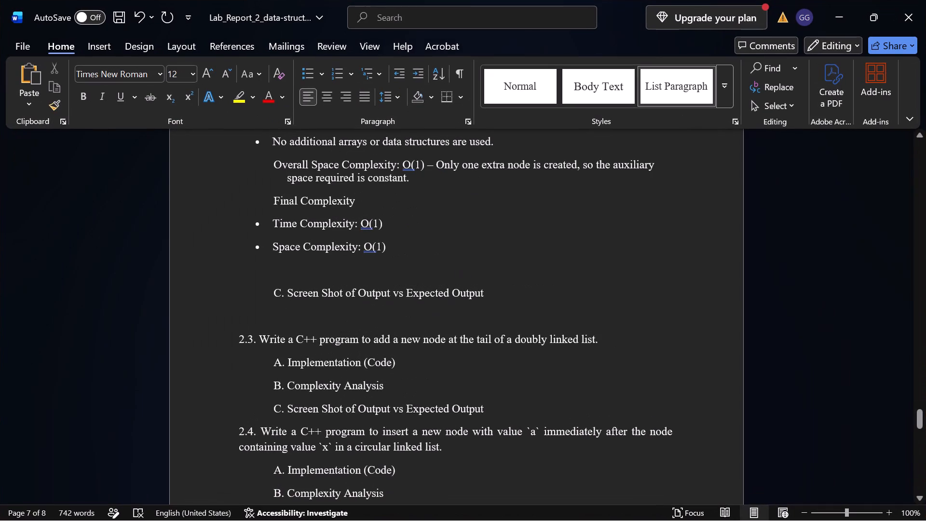
key(ctrl+v)
scroll(377, 320, down, 1)
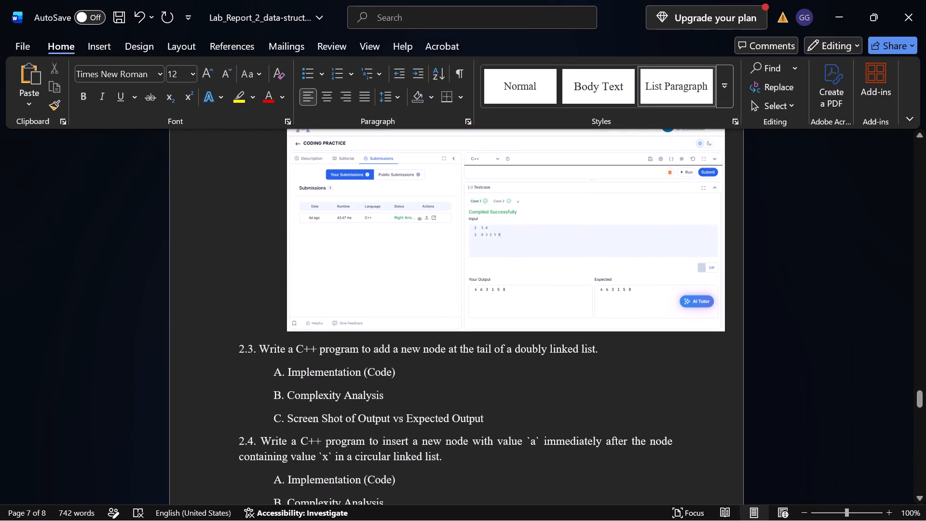
scroll(377, 320, down, 2)
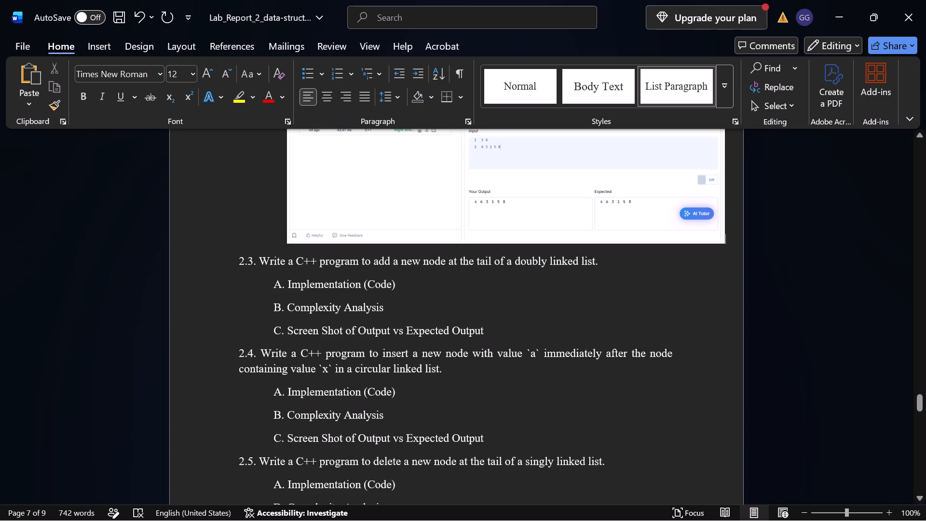
Return to Chrome's Module II Linked Lists coding practice, recheck experiment 2.3's wording in Word, and open the Insertion At Tail - Linked List problem.
click(445, 203)
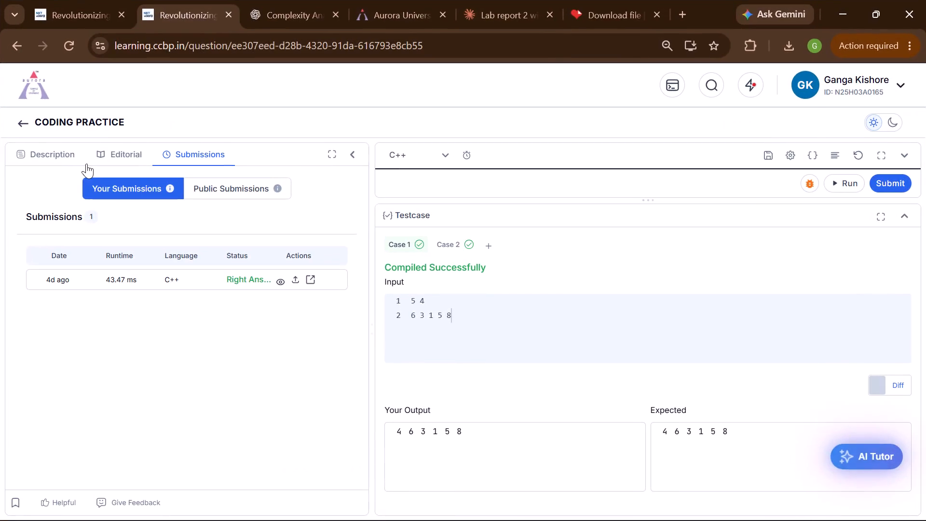
click(26, 122)
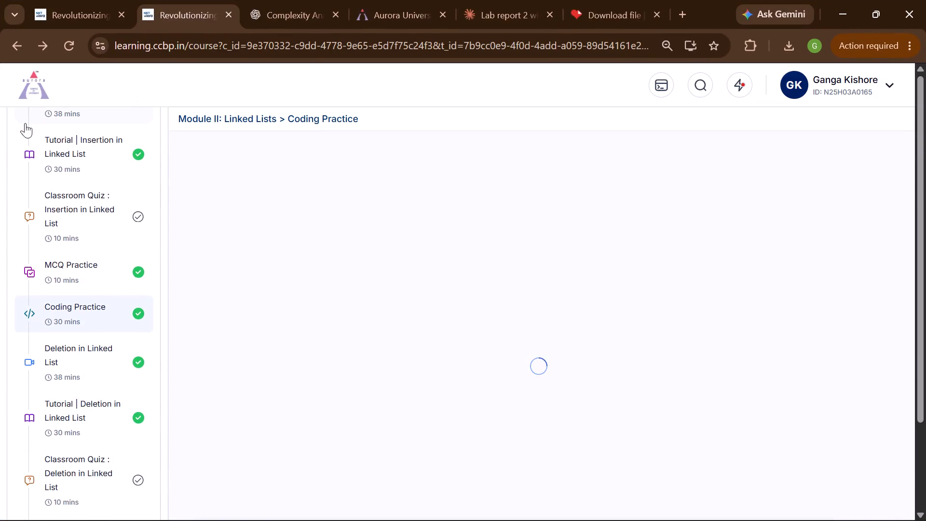
scroll(105, 355, down, 4)
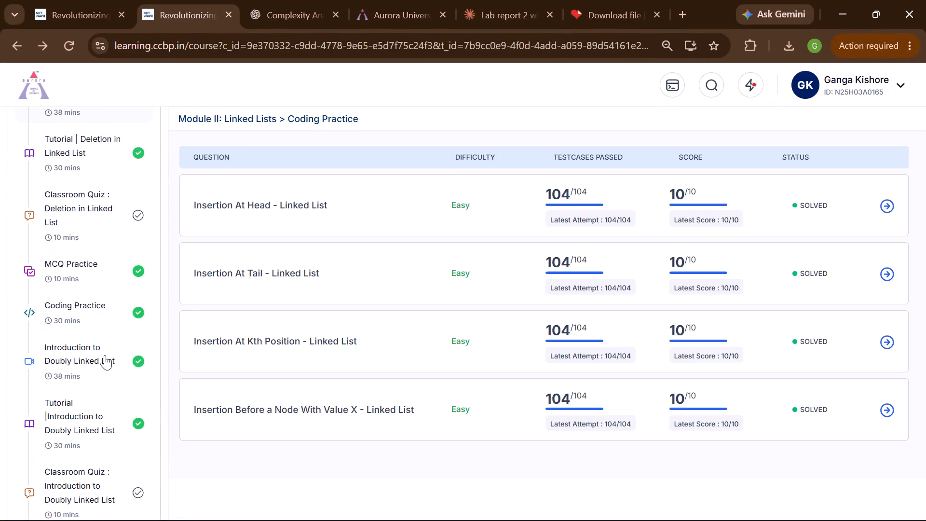
scroll(105, 355, down, 1)
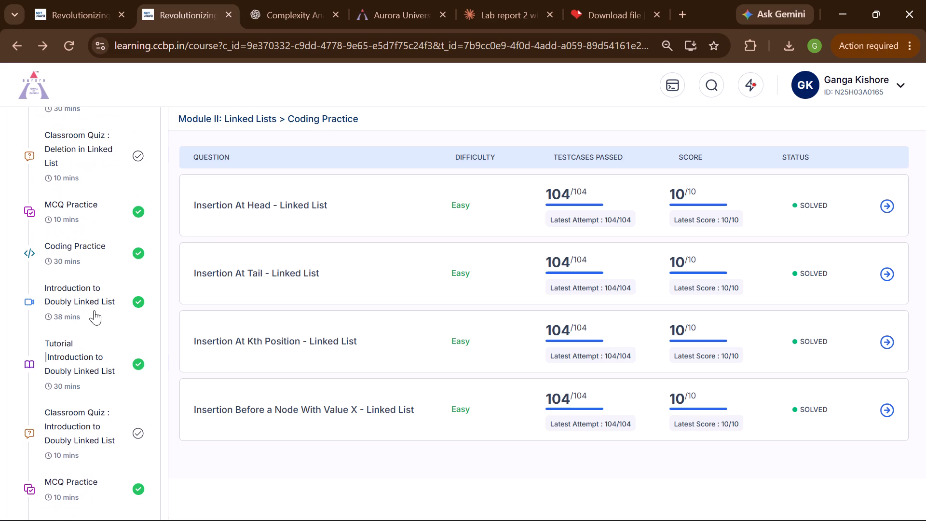
scroll(94, 310, down, 3)
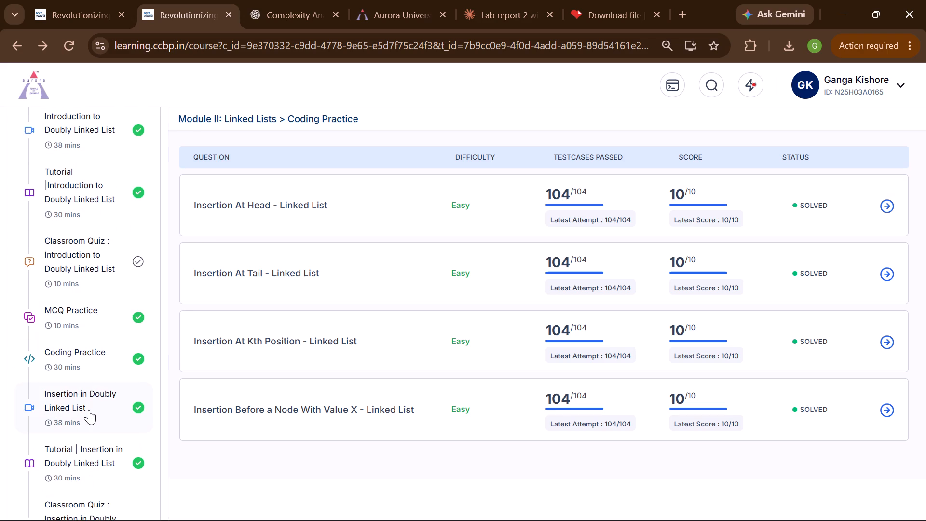
click(412, 238)
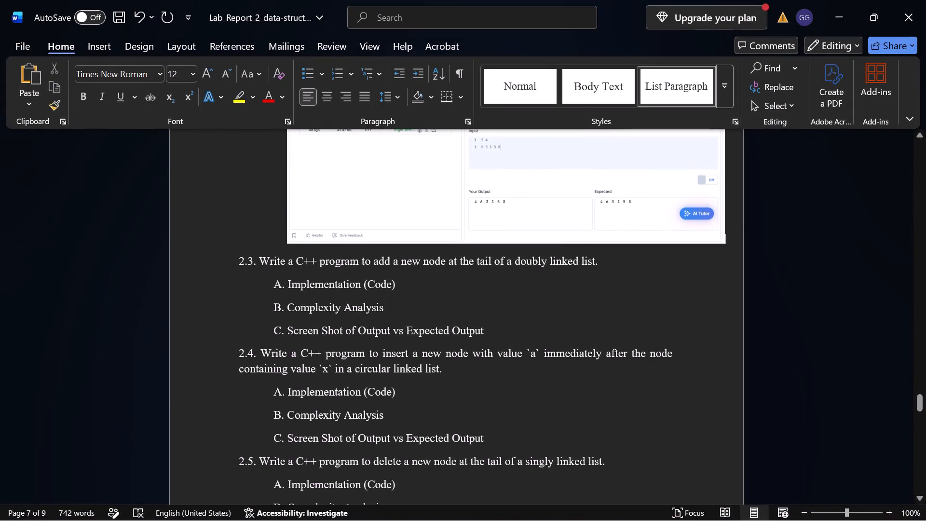
click(454, 199)
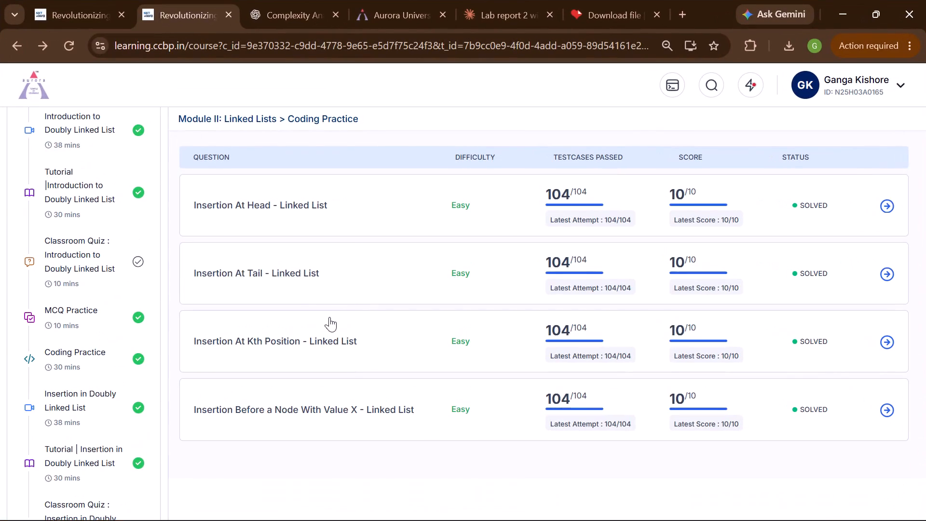
click(312, 288)
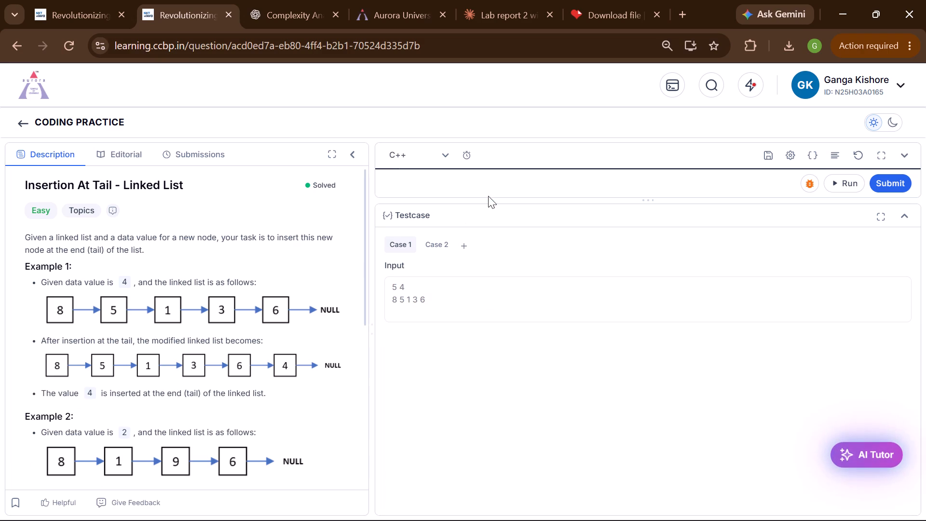
Enlarge the code editor and run the existing insertionAtTail solution against the sample test cases.
drag(484, 201, 432, 440)
scroll(485, 311, down, 5)
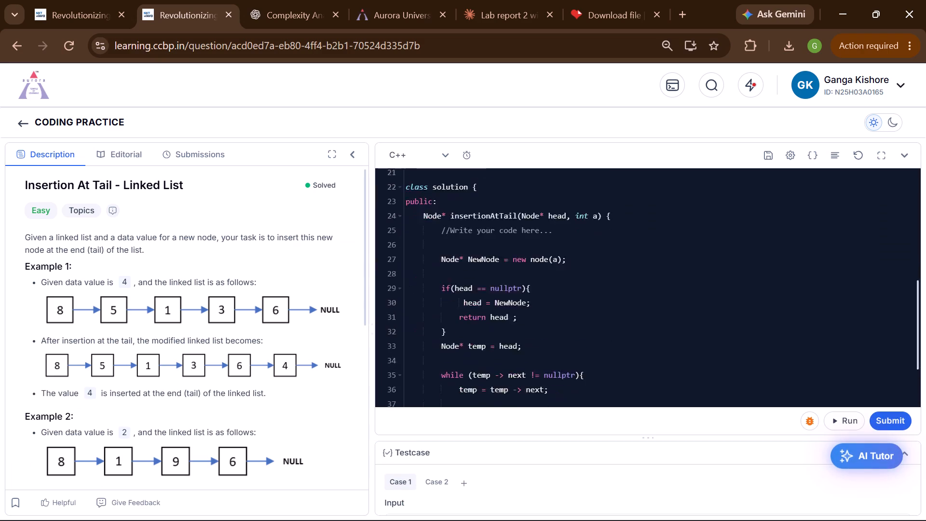
scroll(485, 311, up, 4)
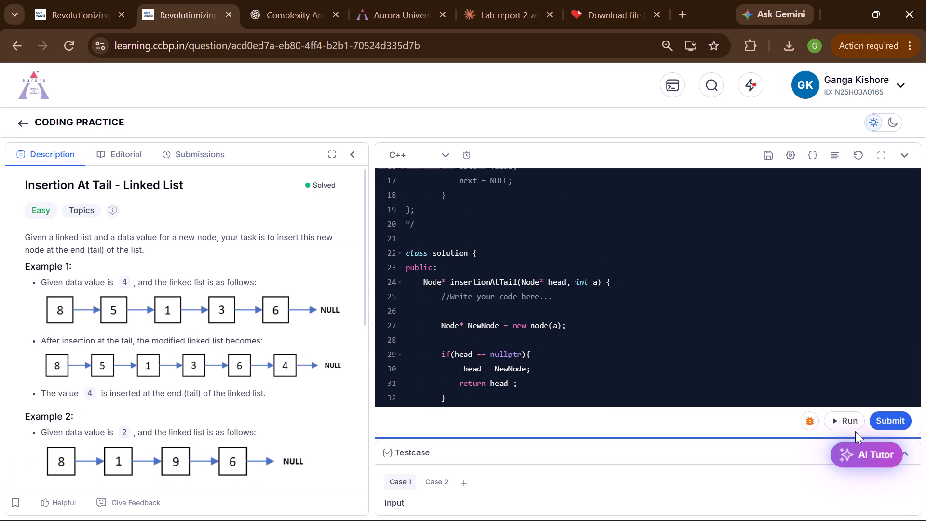
click(841, 429)
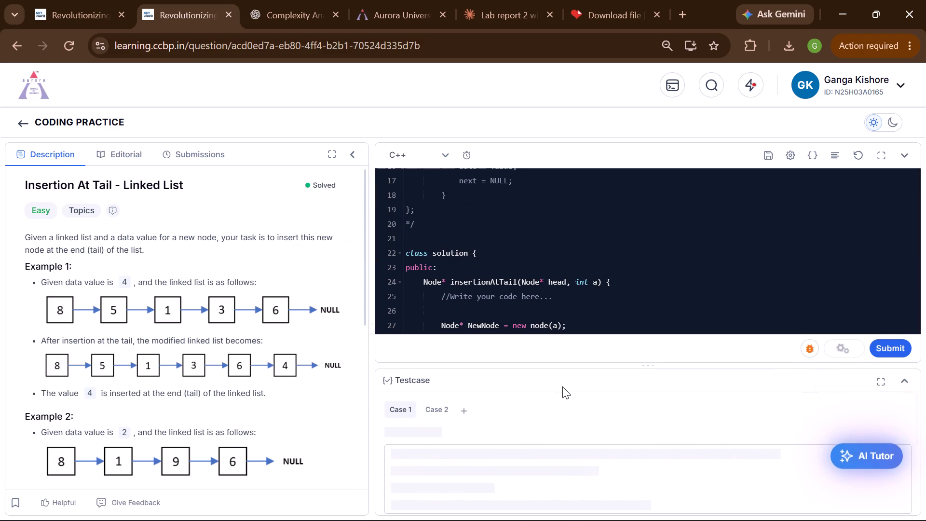
scroll(439, 272, up, 1)
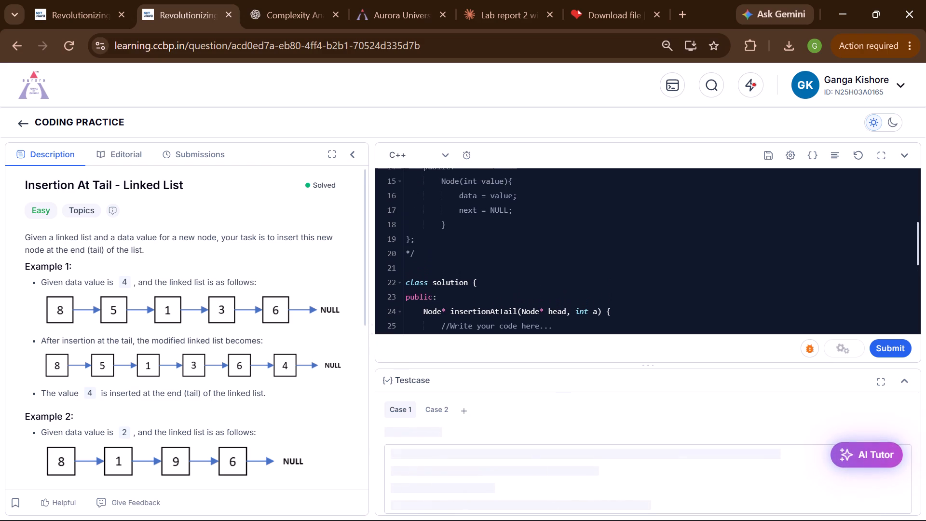
scroll(439, 272, up, 1)
drag(425, 257, 414, 261)
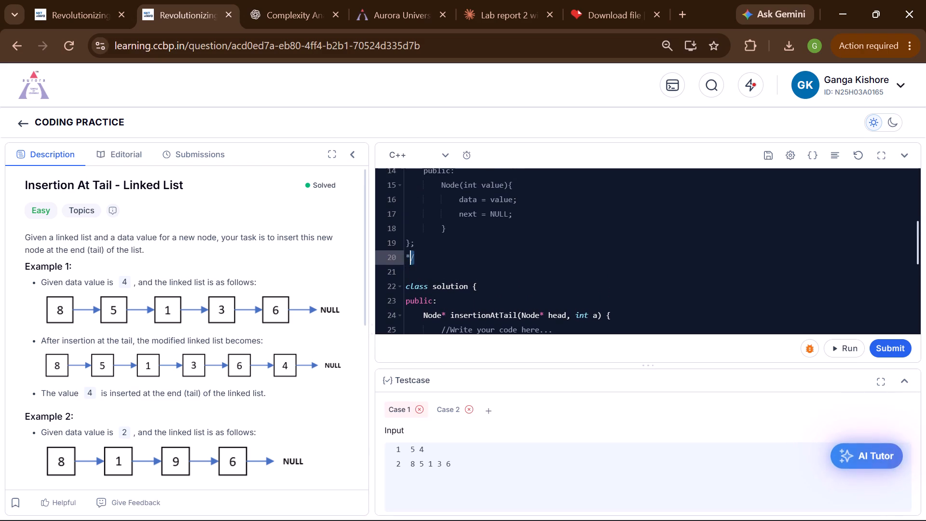
Replace all code in the Insertion At Tail editor with the full Pseudo Code copied from the problem's Editorial.
click(109, 151)
scroll(179, 323, down, 1)
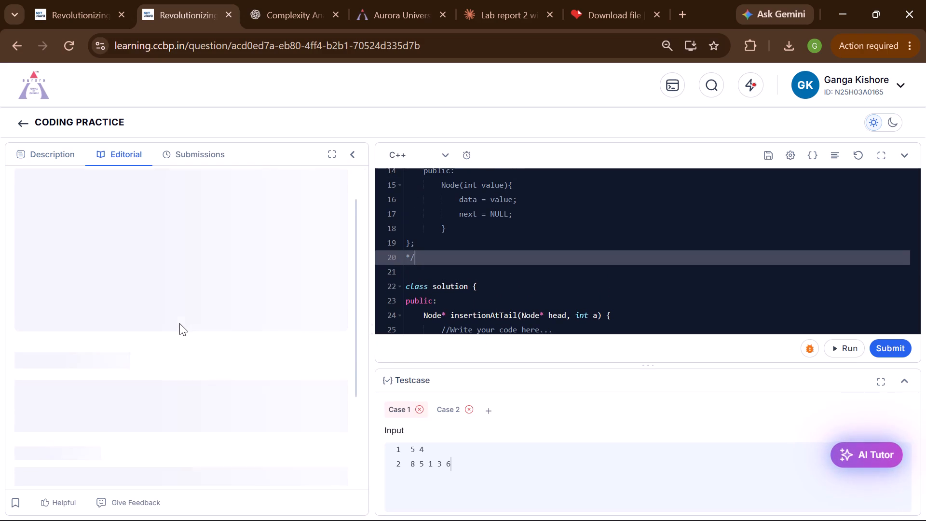
scroll(179, 323, down, 2)
scroll(157, 383, down, 3)
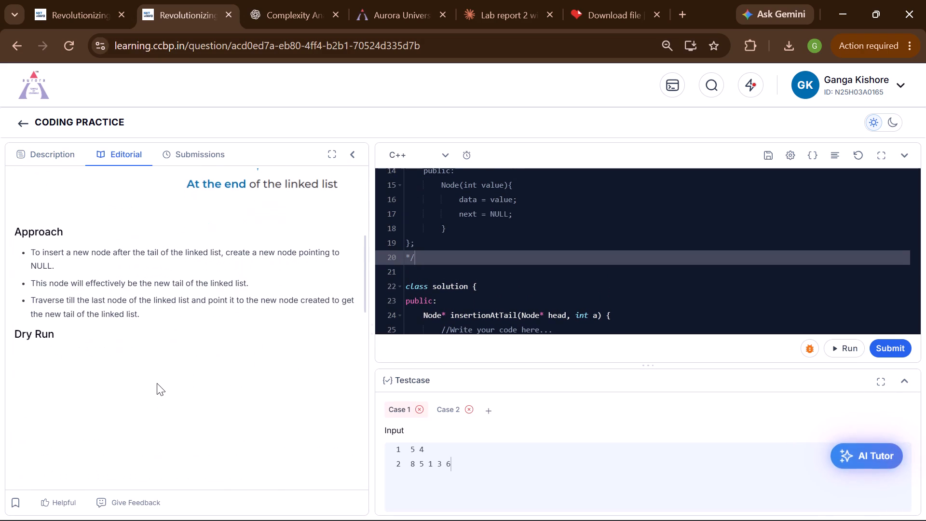
scroll(157, 383, down, 6)
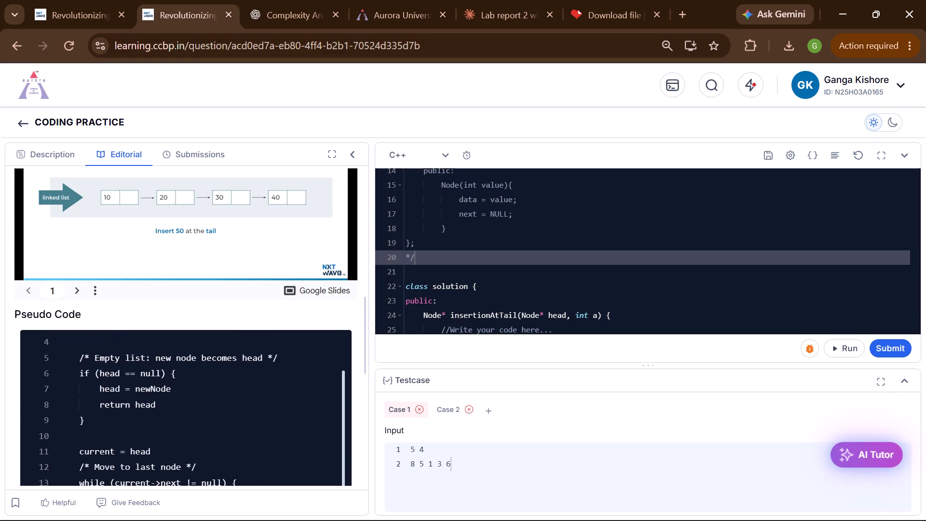
key(ctrl+a)
key(ctrl+c)
click(157, 383)
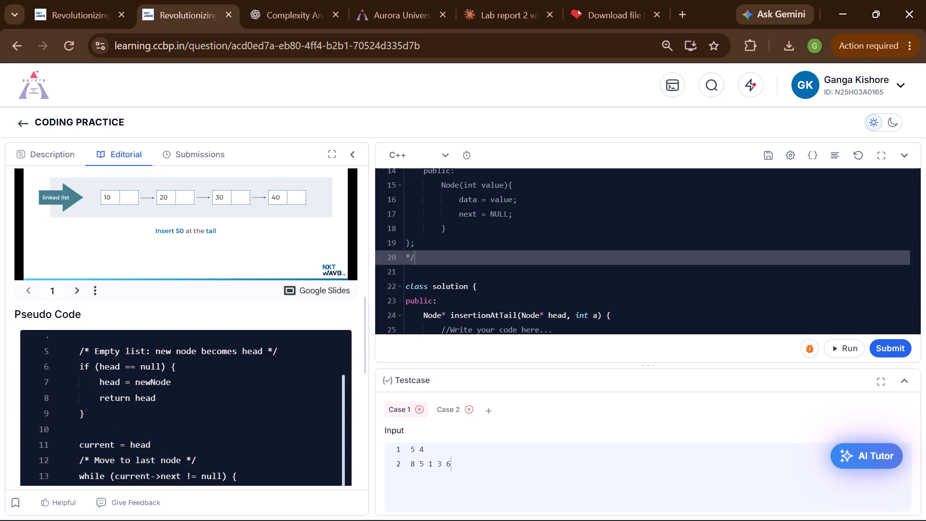
scroll(157, 383, down, 1)
click(157, 383)
key(ctrl+a)
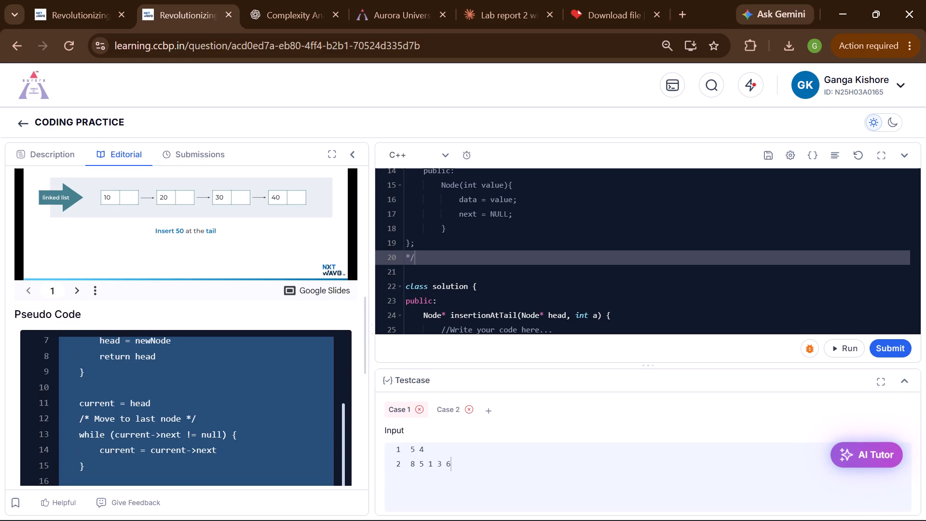
key(ctrl+c)
click(500, 310)
key(ctrl+a)
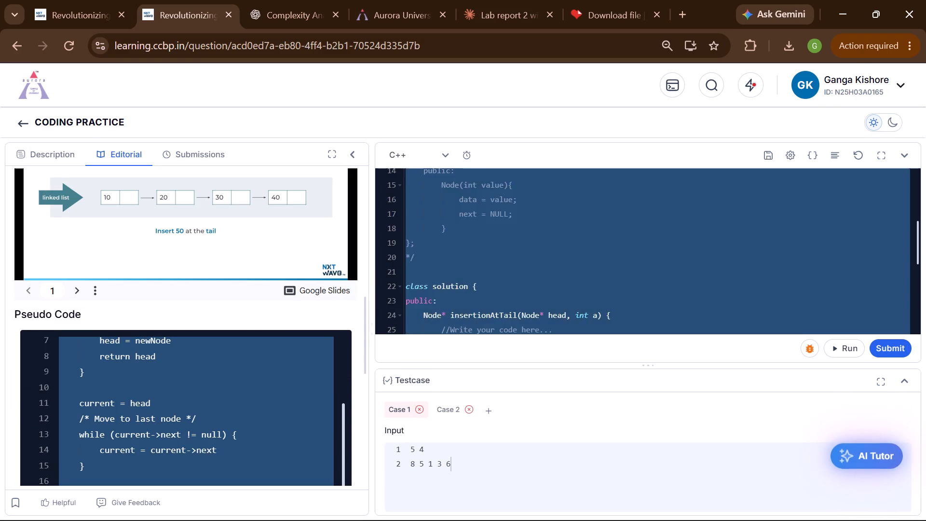
key(ctrl+v)
Return to the problem description, run the pasted insertion-at-tail pseudo code and examine the Case 1 output against the expected output.
click(45, 152)
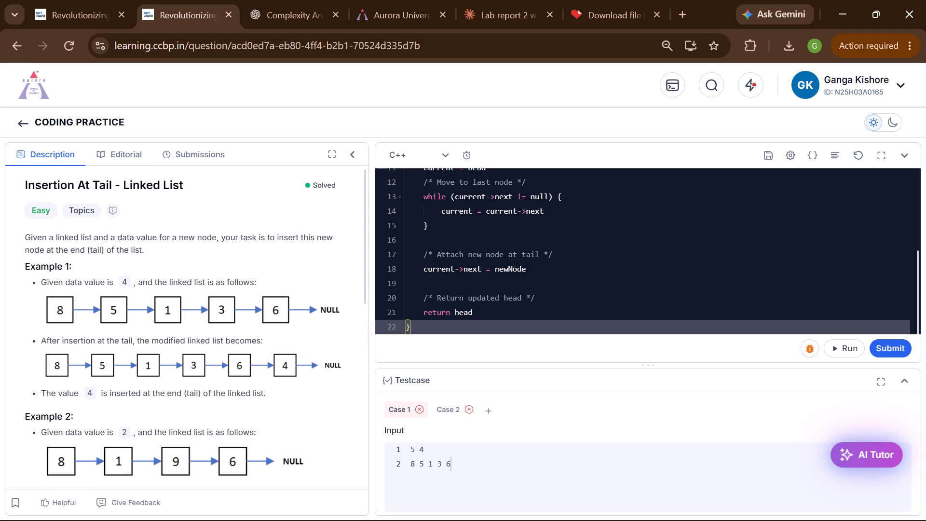
click(845, 349)
scroll(721, 307, up, 1)
scroll(605, 443, down, 3)
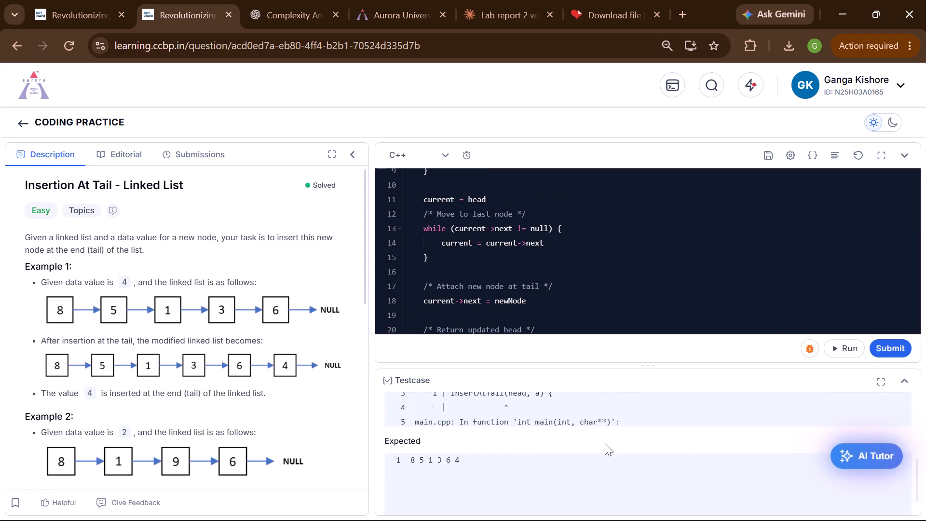
Examine the Case 1 errors and warnings produced by running the pasted pseudo code.
scroll(605, 443, up, 2)
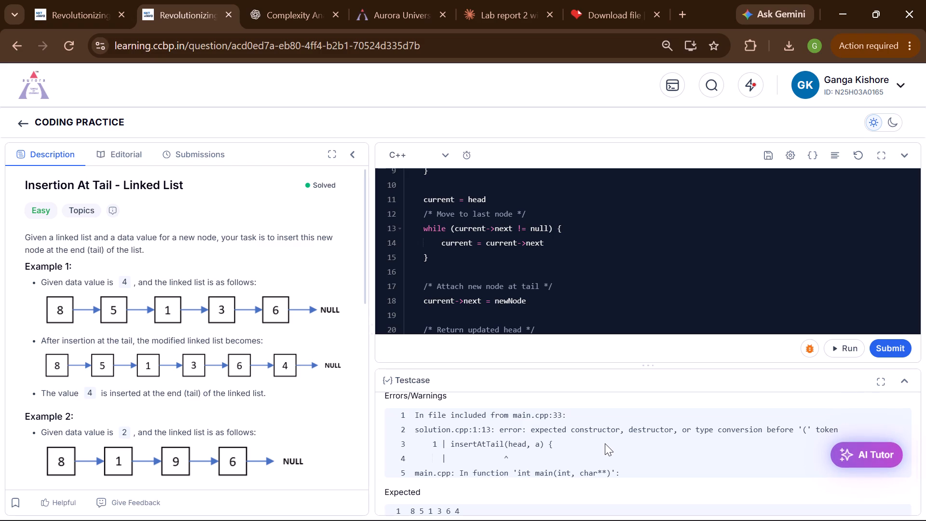
scroll(605, 443, up, 1)
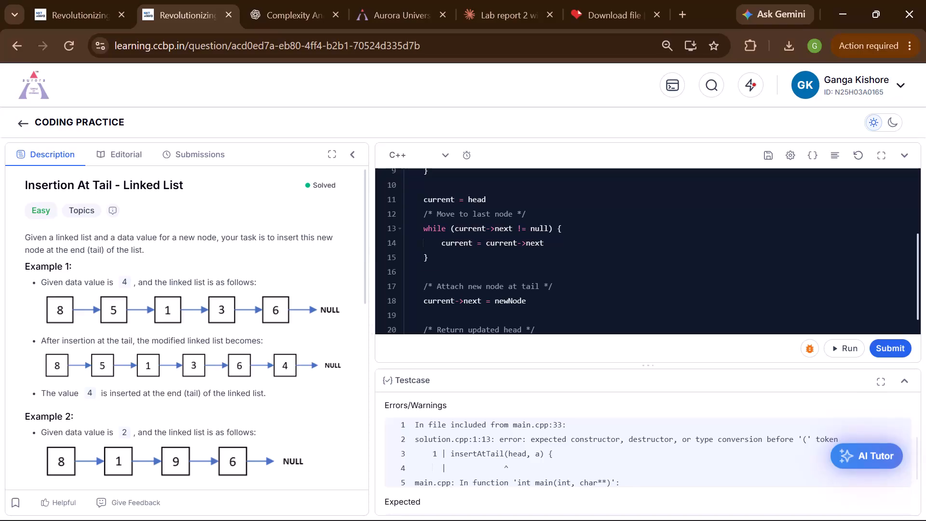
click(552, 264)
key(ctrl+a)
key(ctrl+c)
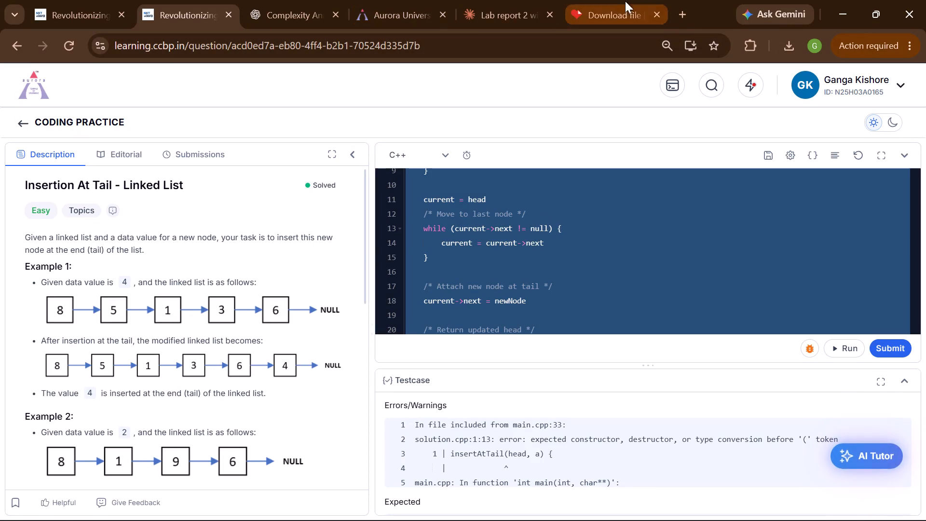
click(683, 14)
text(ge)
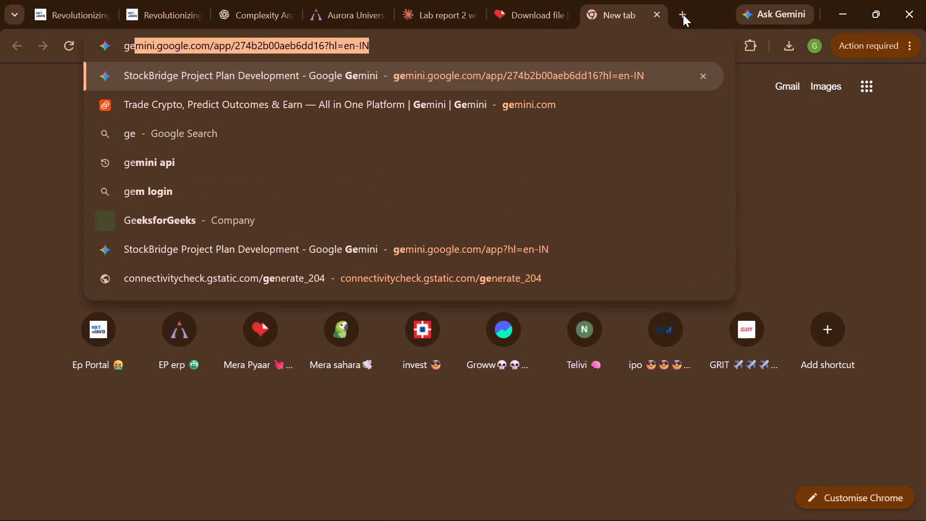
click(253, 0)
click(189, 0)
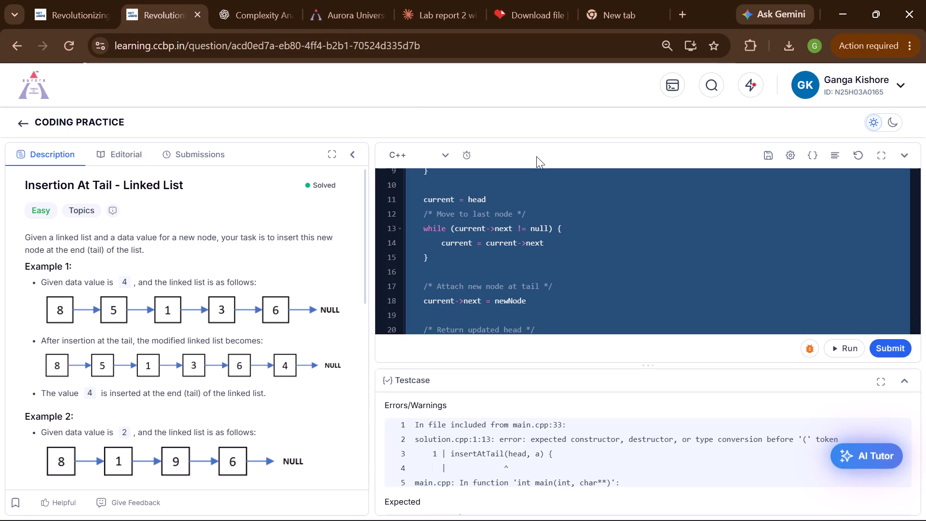
click(681, 249)
click(769, 14)
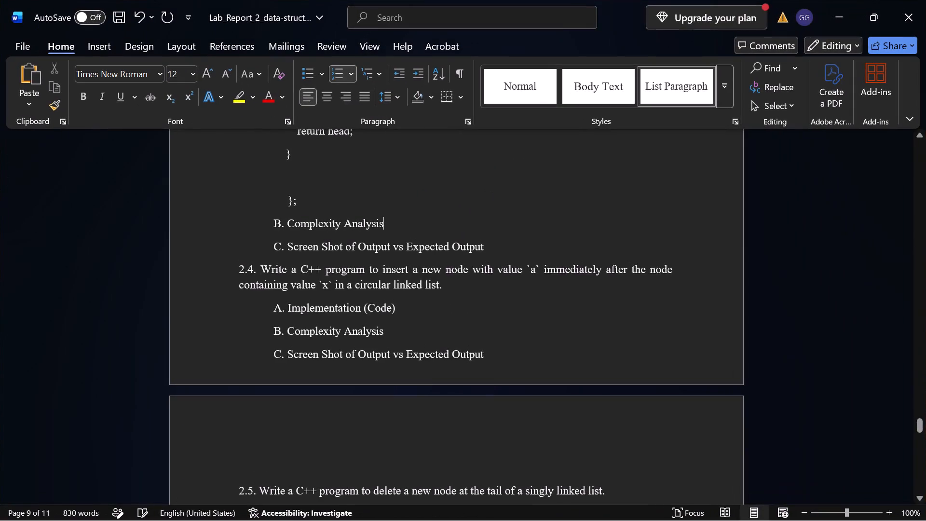
key(Return)
key(BackSpace)
key(ctrl+v)
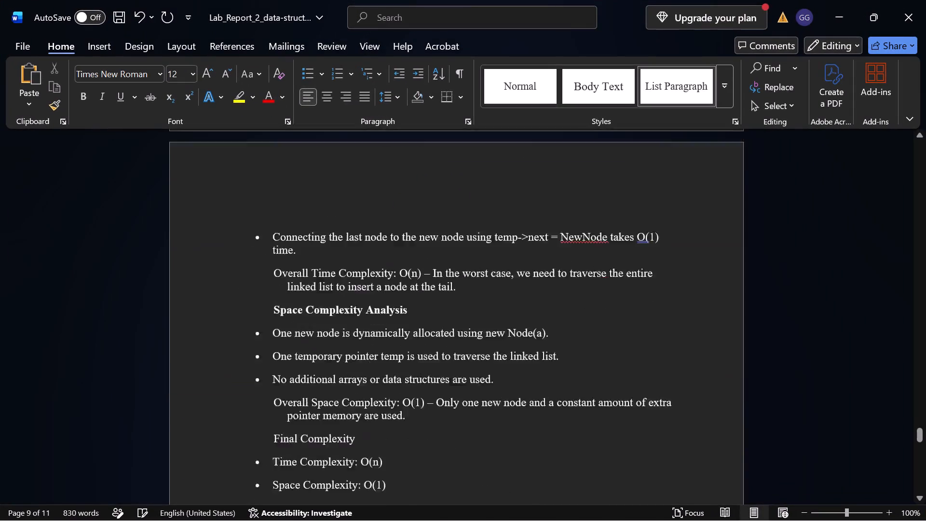
scroll(404, 219, down, 1)
Capture a screenshot of the Insertion At Tail coding page in Chrome, showing its submissions and the Case 1 output beside the expected output.
click(493, 260)
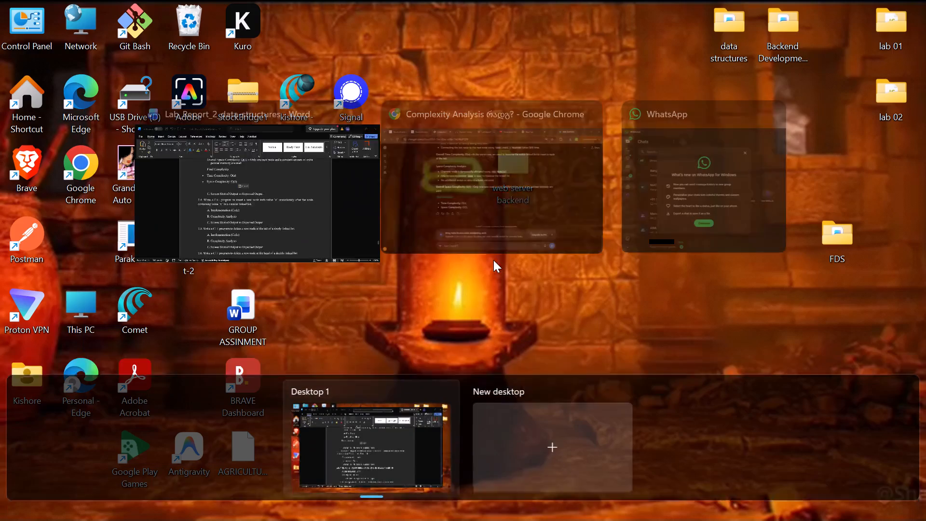
click(501, 219)
click(136, 0)
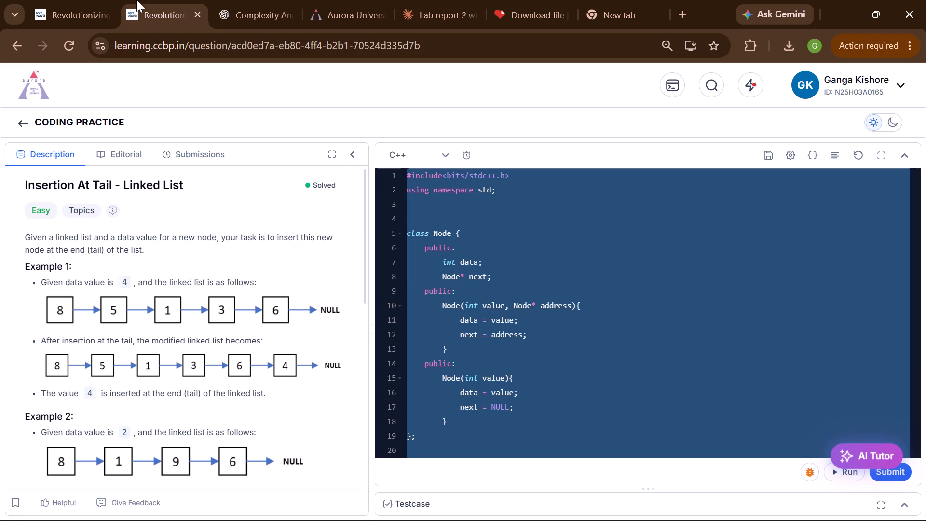
click(454, 322)
click(192, 154)
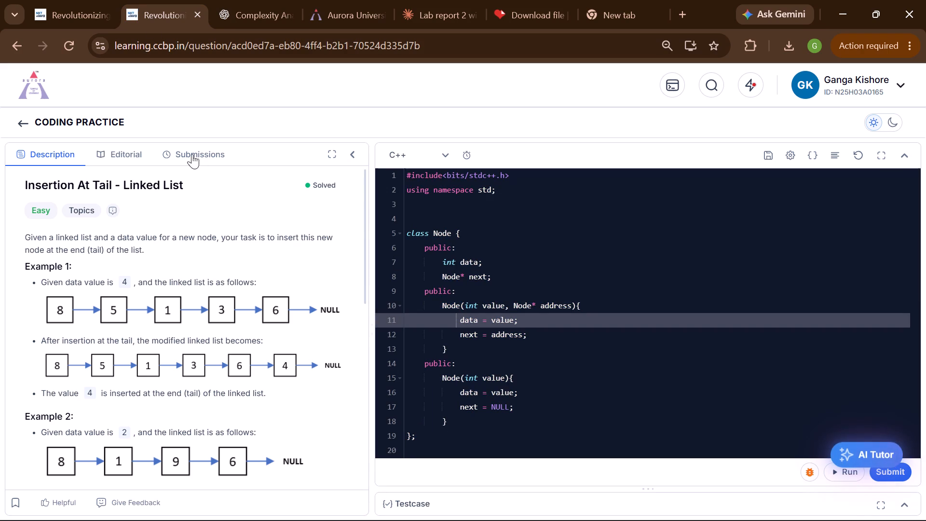
click(486, 489)
drag(486, 489, 461, 284)
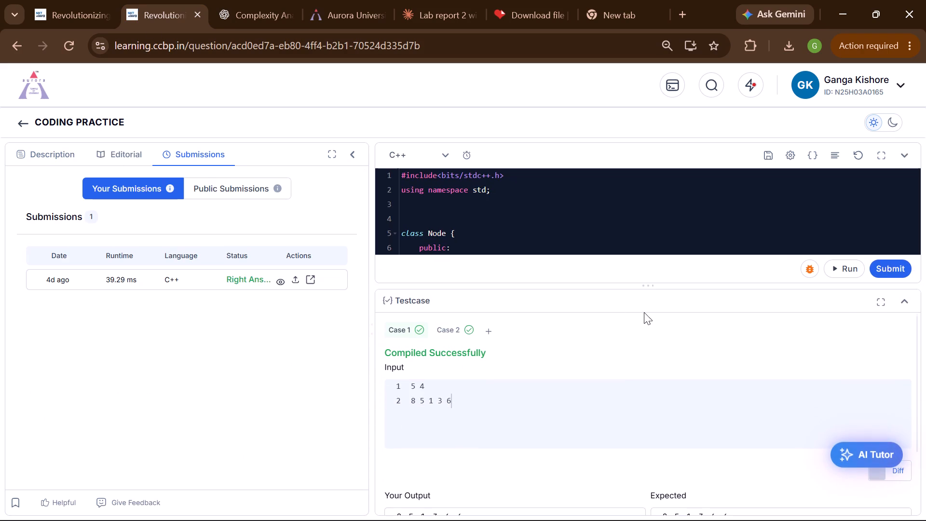
drag(588, 286, 566, 203)
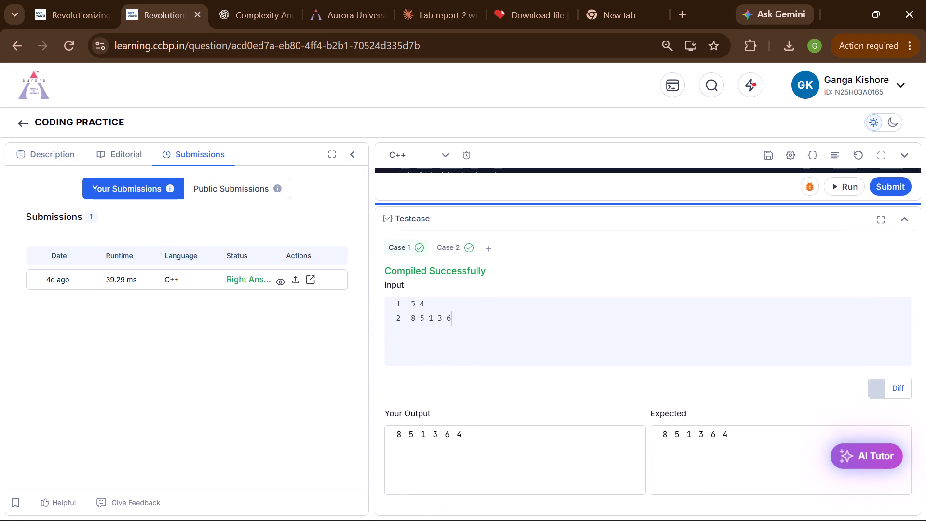
key(super+Print)
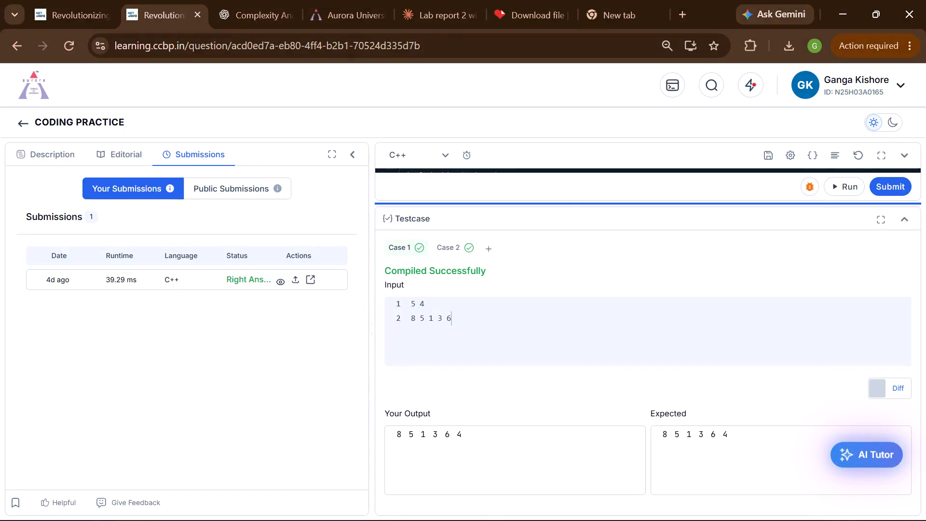
Paste the output screenshot into the Word report under "C. Screen Shot of Output vs Expected Output" of experiment 2.3.
click(509, 161)
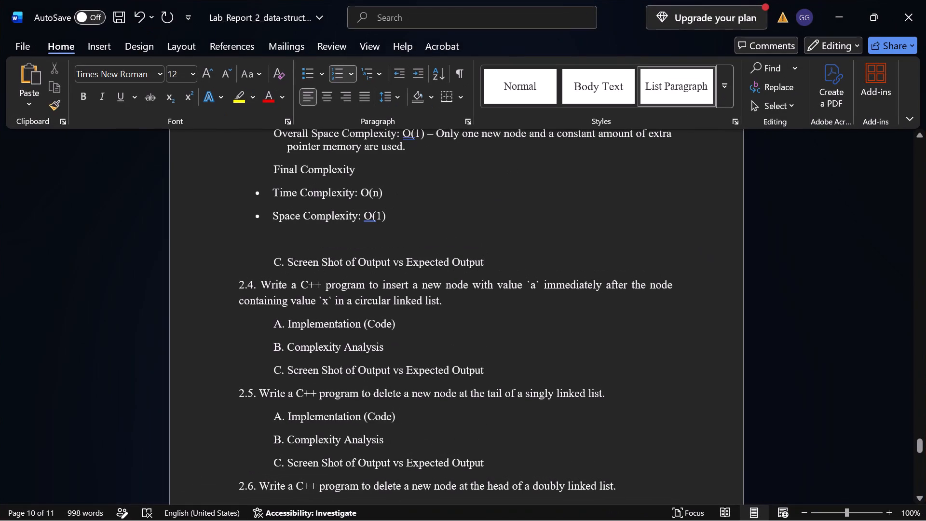
key(Return)
key(BackSpace)
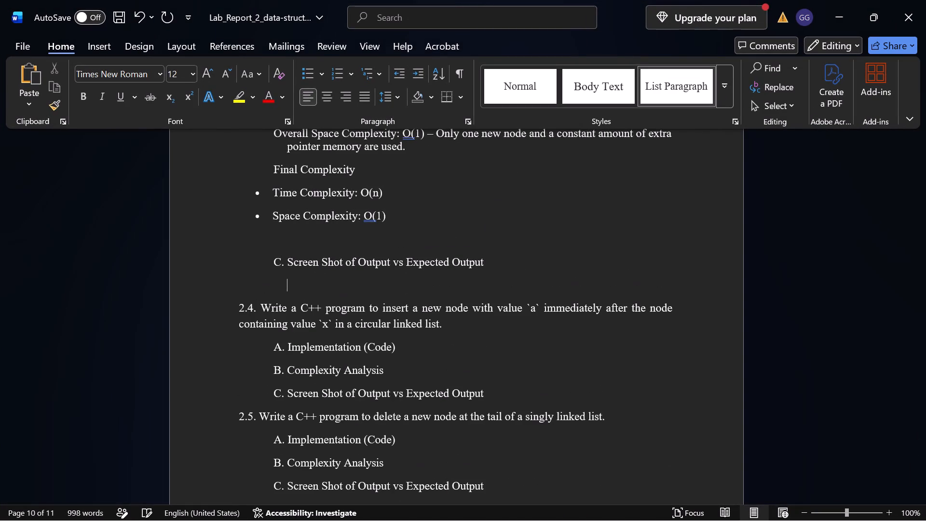
key(ctrl+v)
Review the filled experiment 2.3 section from its implementation screenshot through to its output screenshot.
scroll(492, 271, up, 2)
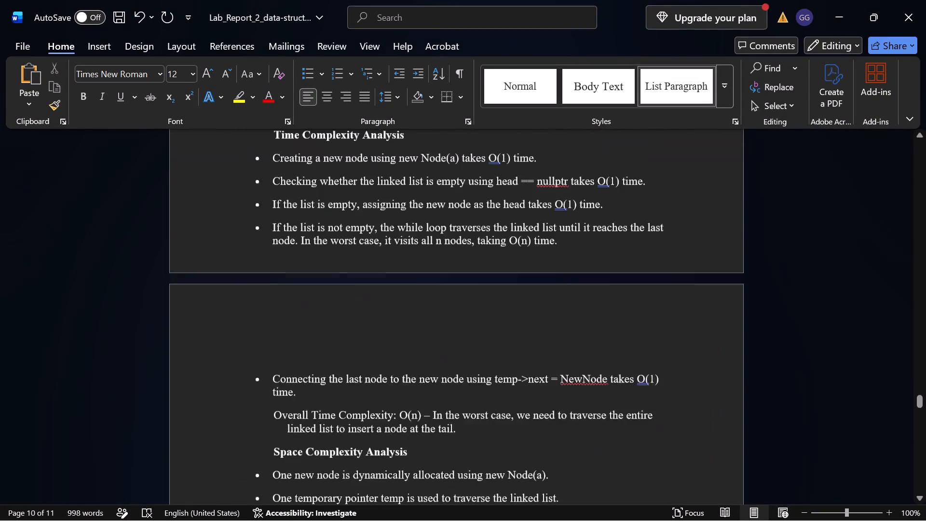
scroll(492, 271, up, 4)
scroll(492, 271, down, 1)
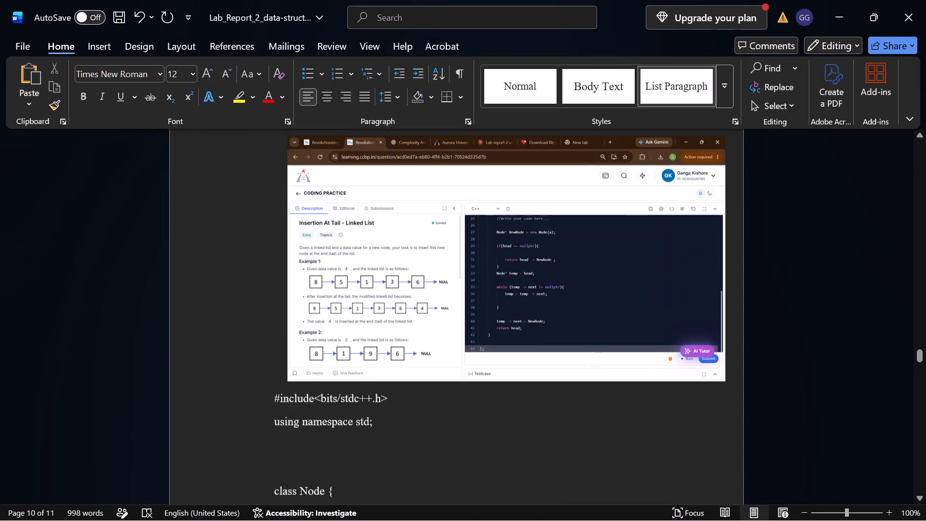
scroll(492, 271, down, 4)
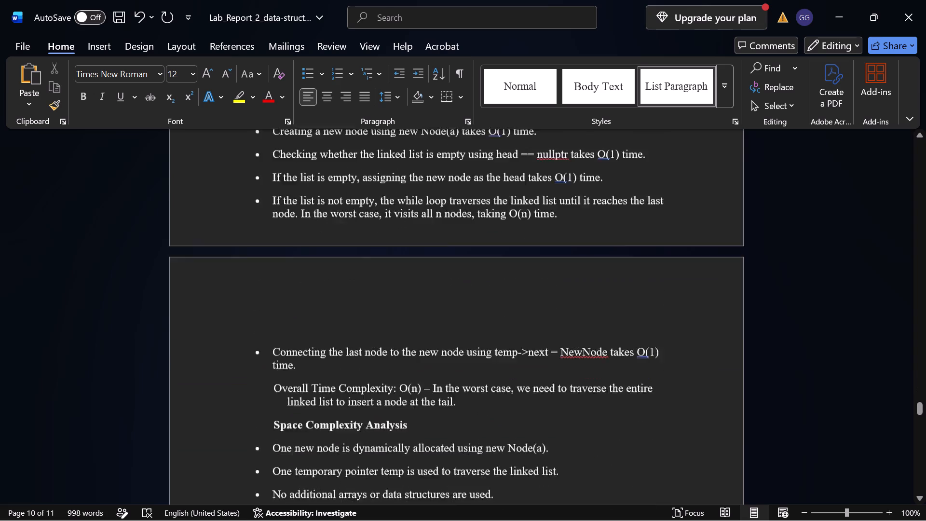
scroll(492, 271, down, 5)
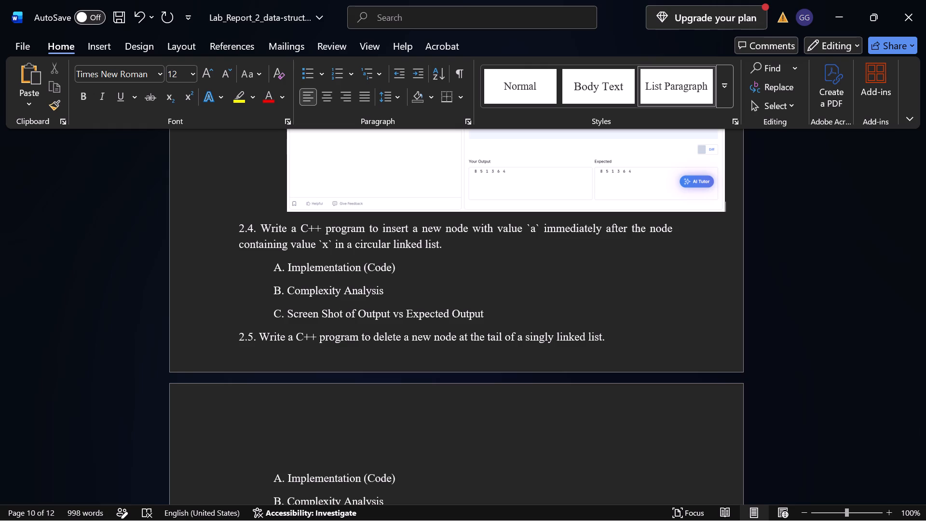
In the Chrome course outline, find the Circular Linked List topic of Module II and open its Coding Practice question list.
click(482, 209)
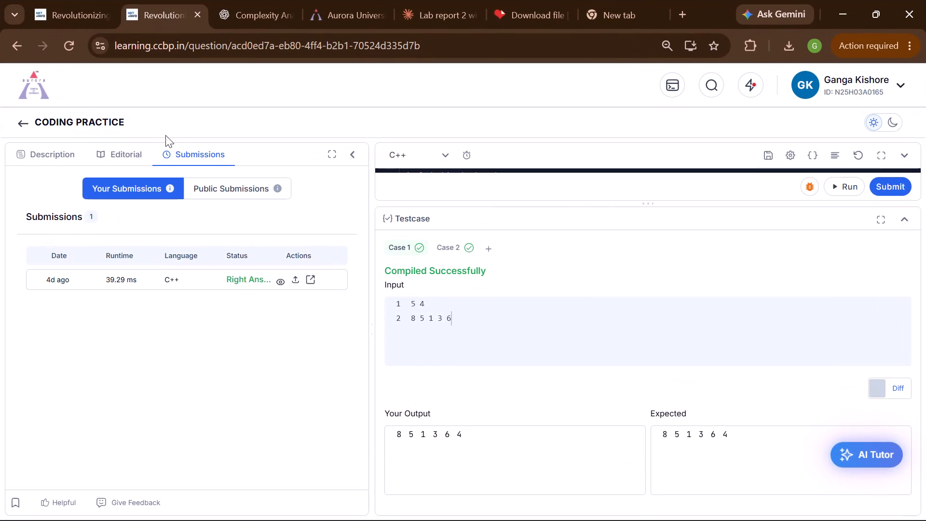
drag(25, 130, 19, 123)
click(19, 123)
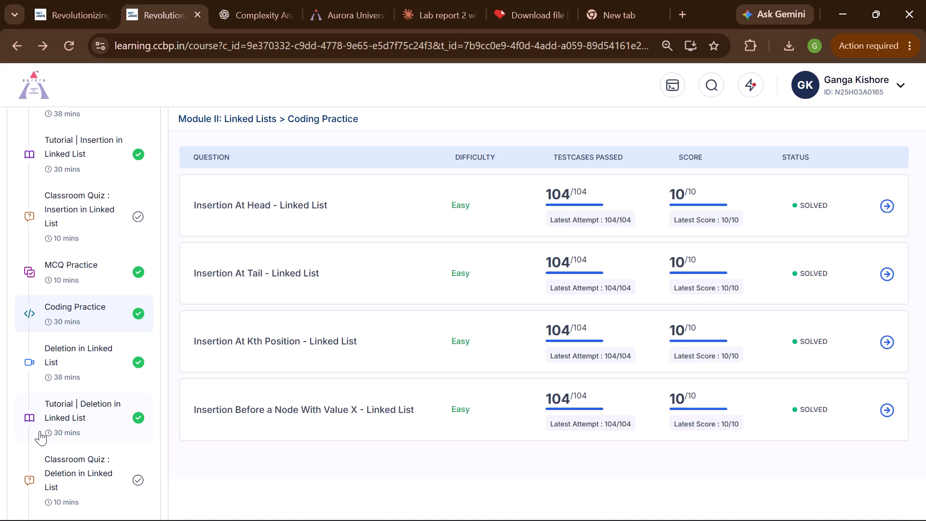
scroll(40, 431, down, 5)
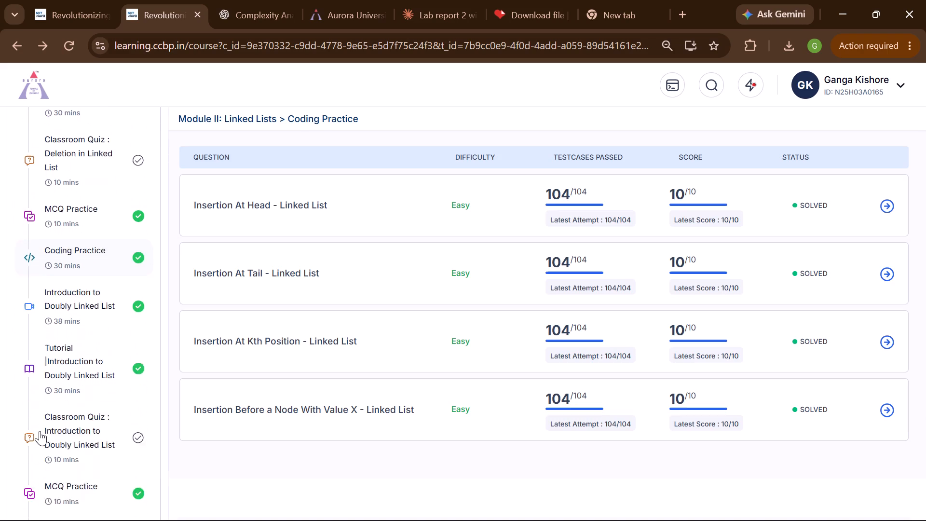
scroll(40, 431, down, 7)
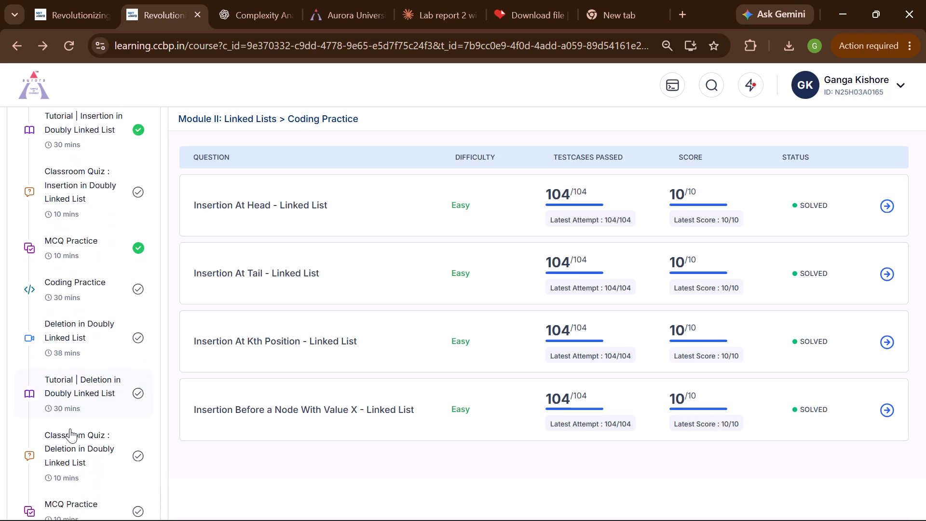
scroll(70, 428, down, 2)
click(75, 358)
scroll(75, 358, down, 1)
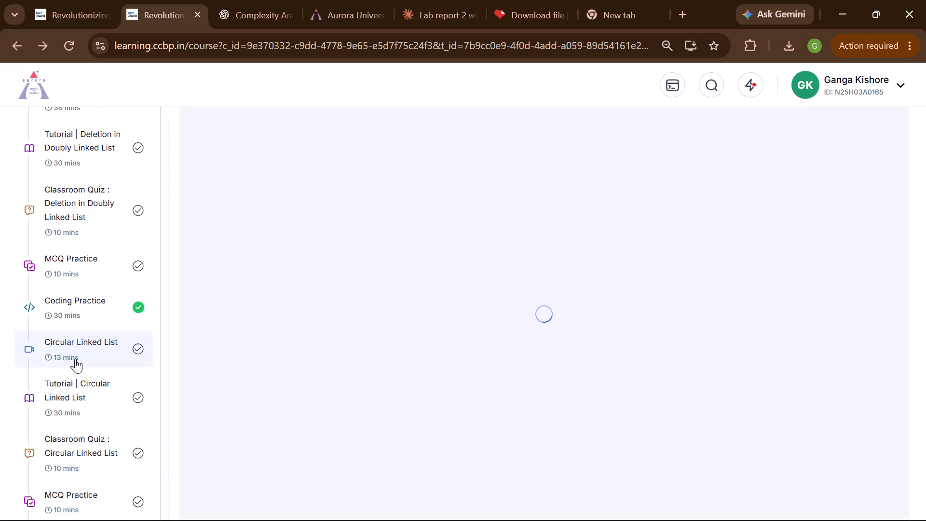
scroll(75, 358, down, 1)
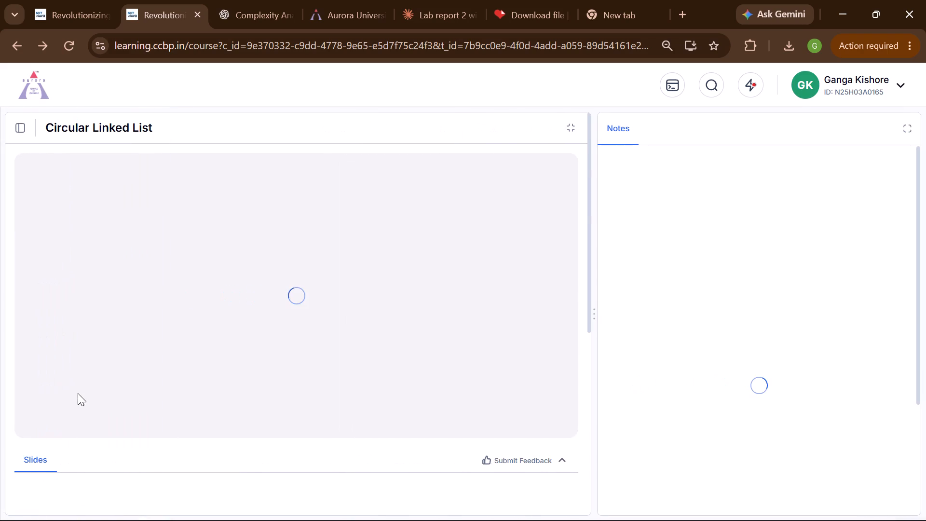
click(16, 131)
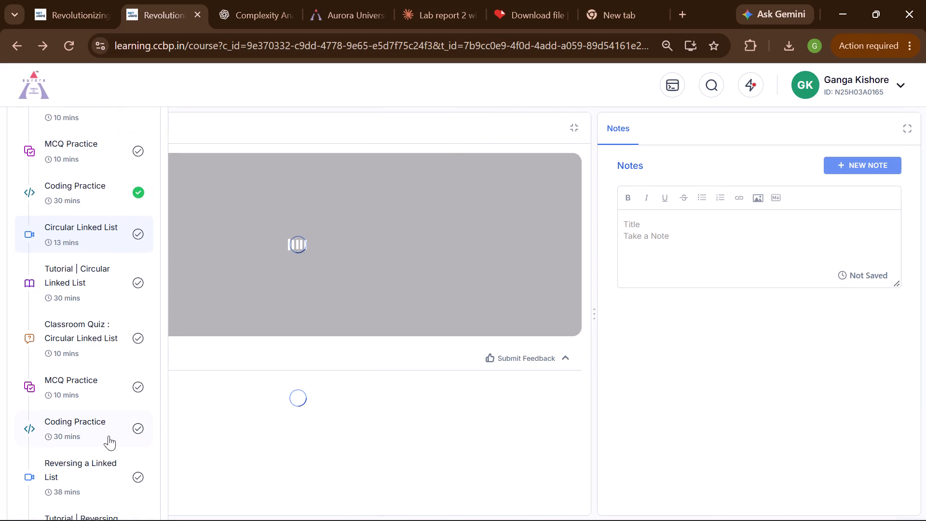
click(99, 429)
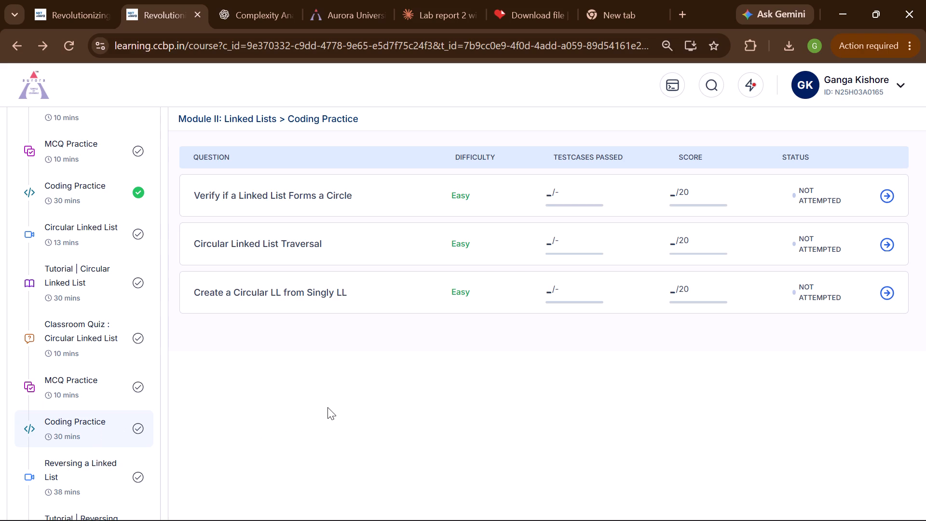
Copy the experiment 2.4 circular linked list question with its A, B and C headings from the Word report.
click(460, 188)
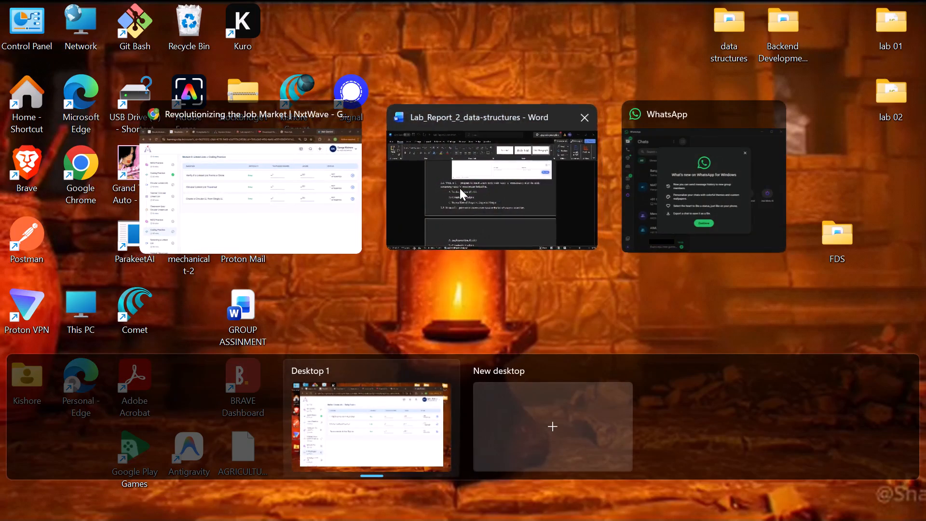
drag(490, 313, 378, 300)
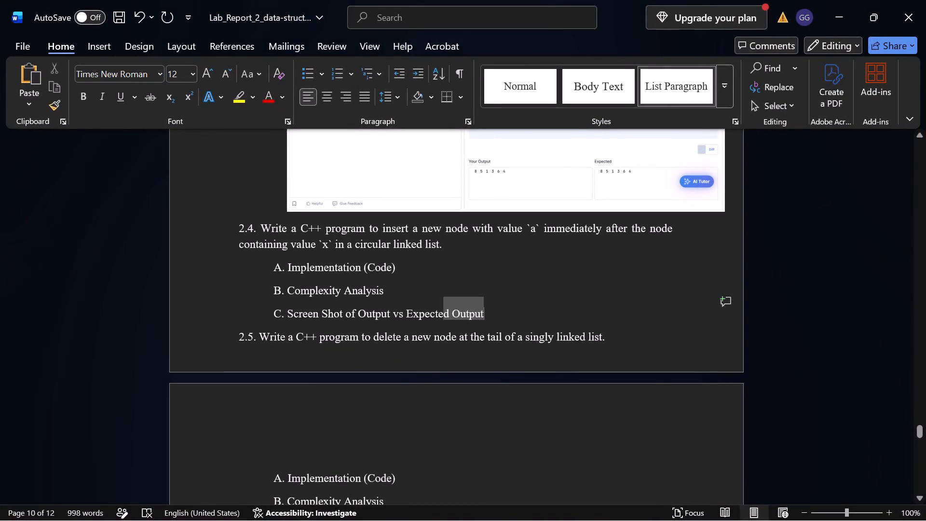
drag(378, 300, 240, 230)
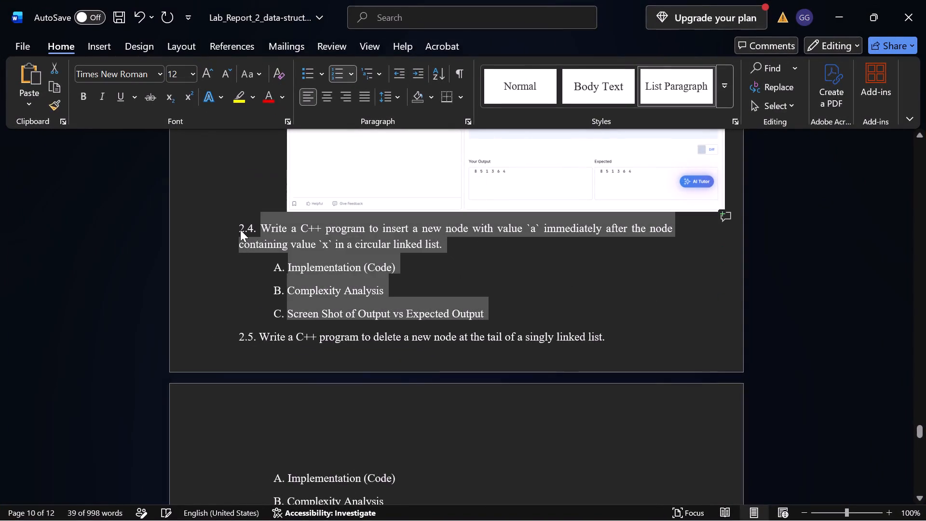
key(ctrl+c)
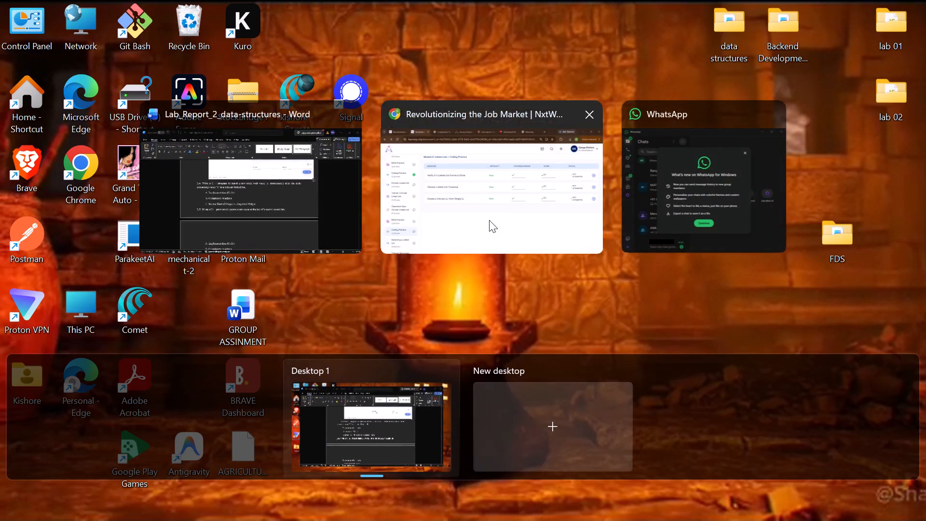
click(489, 220)
click(626, 11)
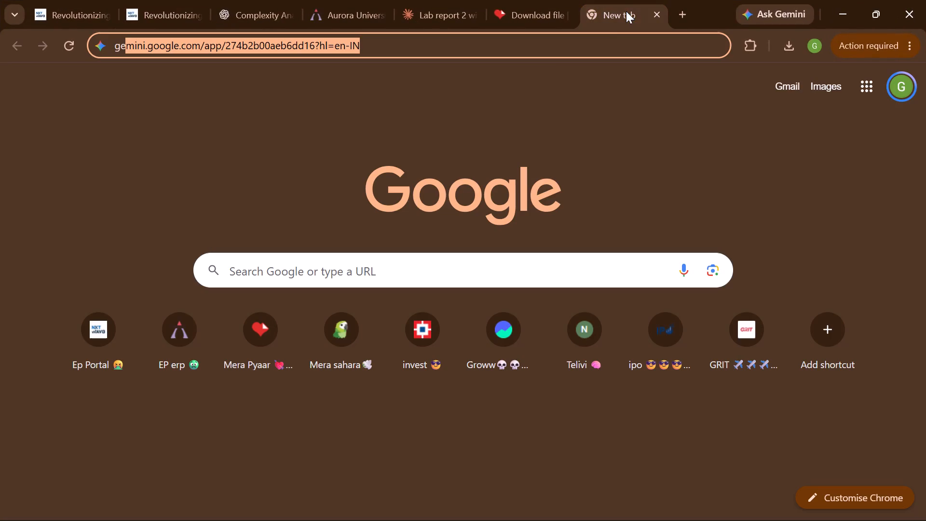
key(BackSpace)
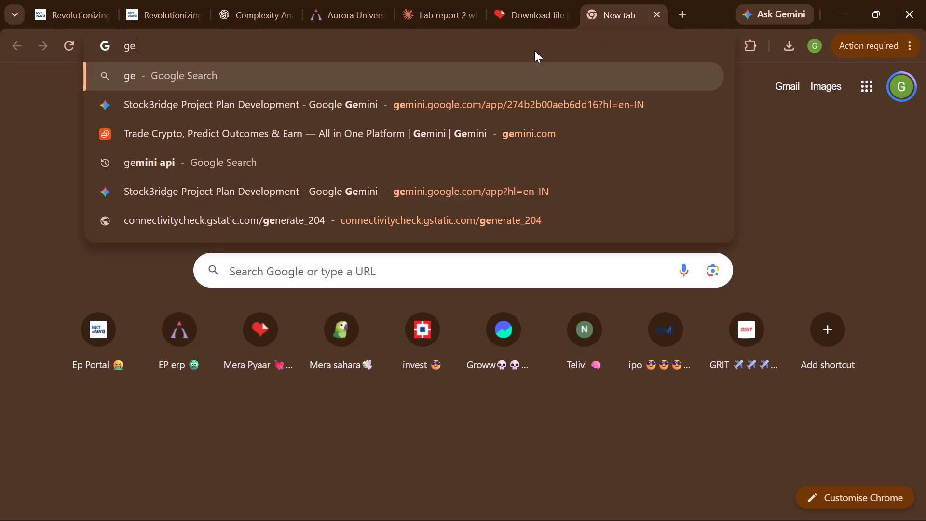
text(mini)
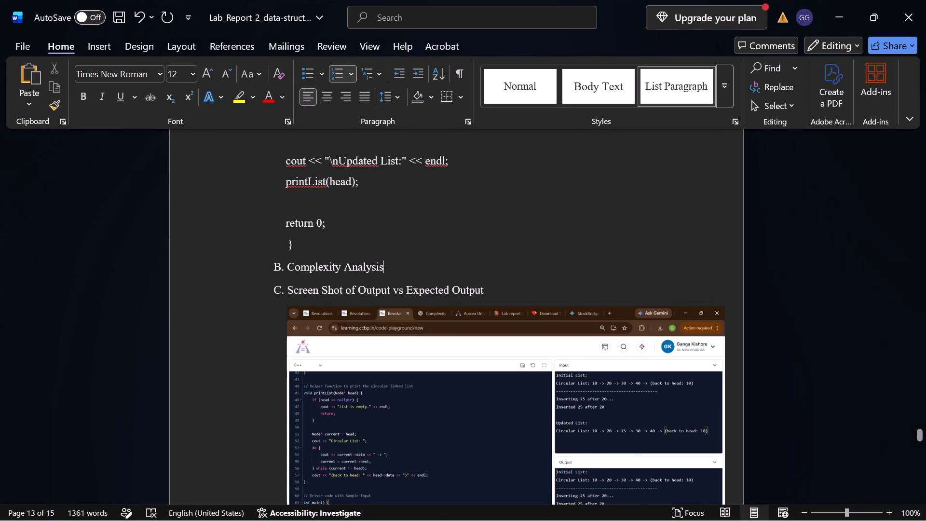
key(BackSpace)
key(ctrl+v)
Review experiment 2.5 in the report, and open the Introduction to Linked List Coding Practice set in the portal's Module II.
scroll(392, 267, down, 1)
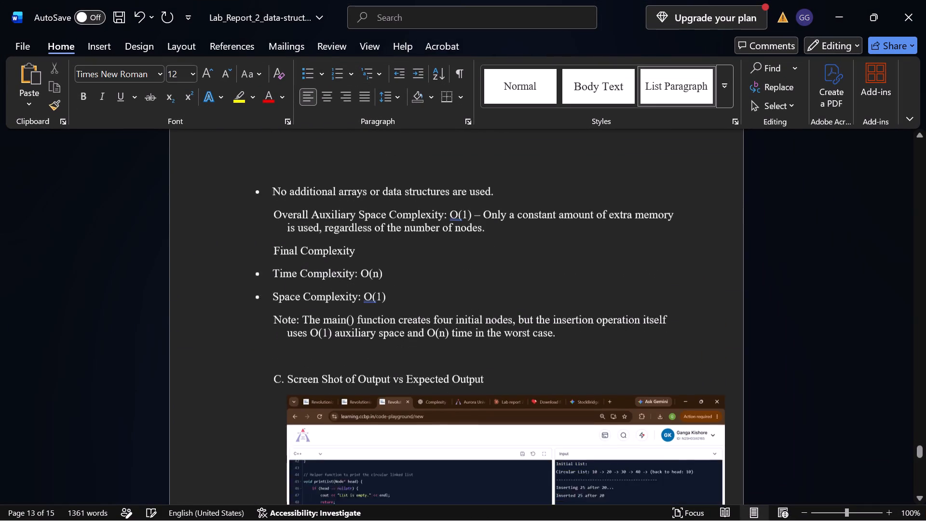
scroll(392, 267, down, 2)
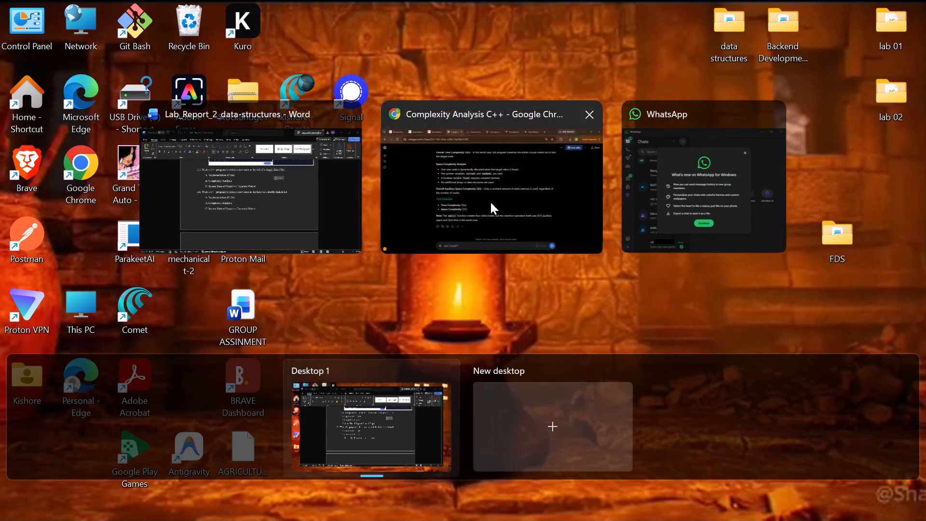
click(490, 202)
click(198, 0)
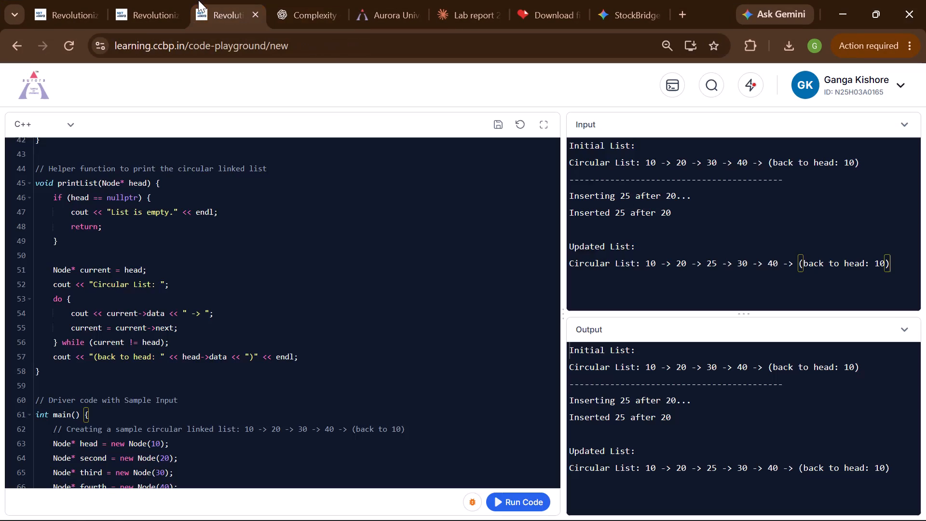
click(166, 0)
scroll(123, 175, up, 7)
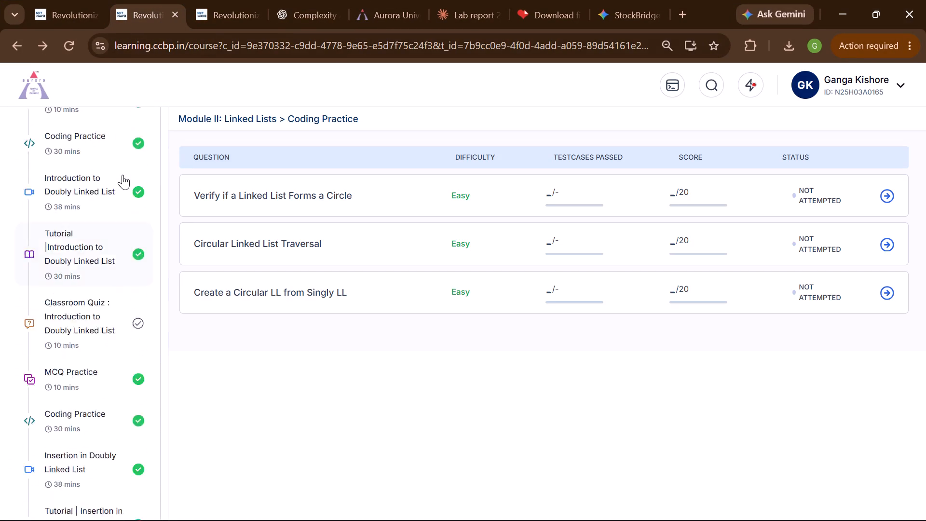
scroll(123, 175, up, 7)
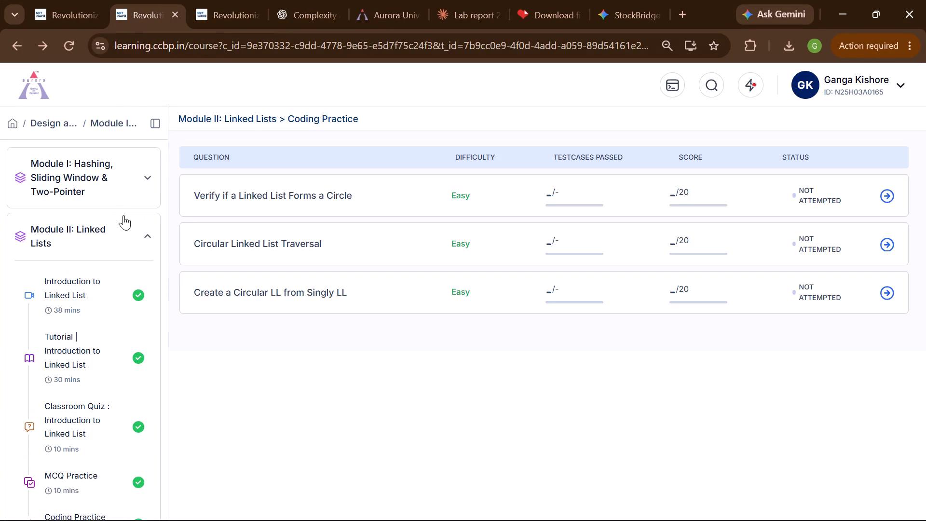
scroll(103, 354, down, 2)
click(103, 354)
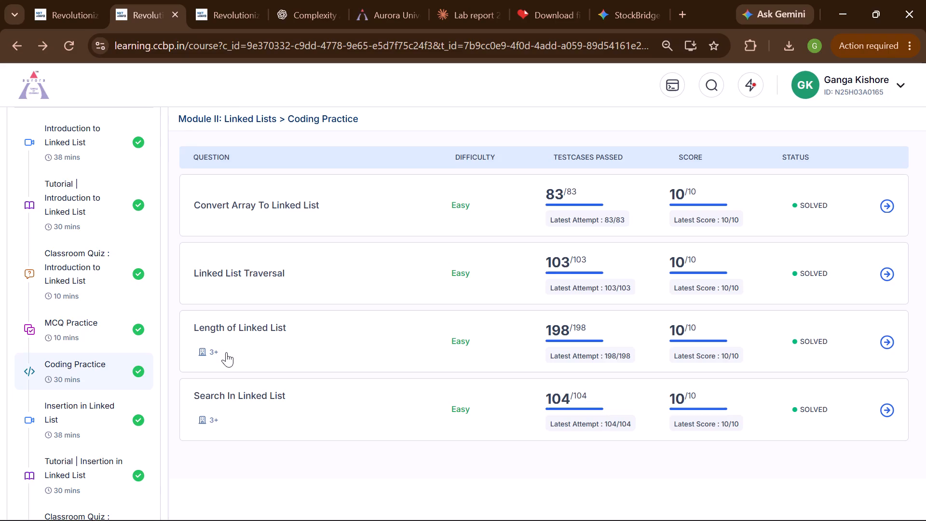
Recheck experiment 2.5's task in the Word report, and open the Coding Practice set for Deletion in Linked List on the portal.
click(396, 214)
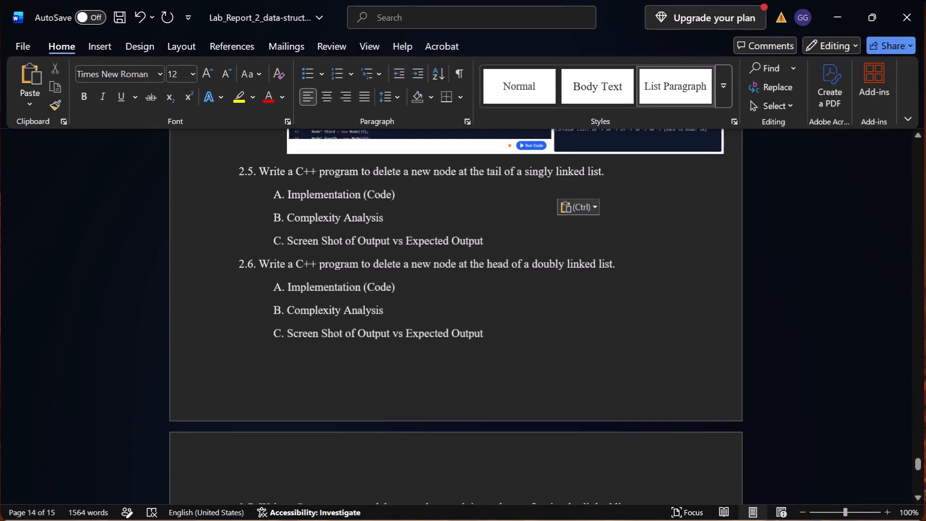
click(460, 188)
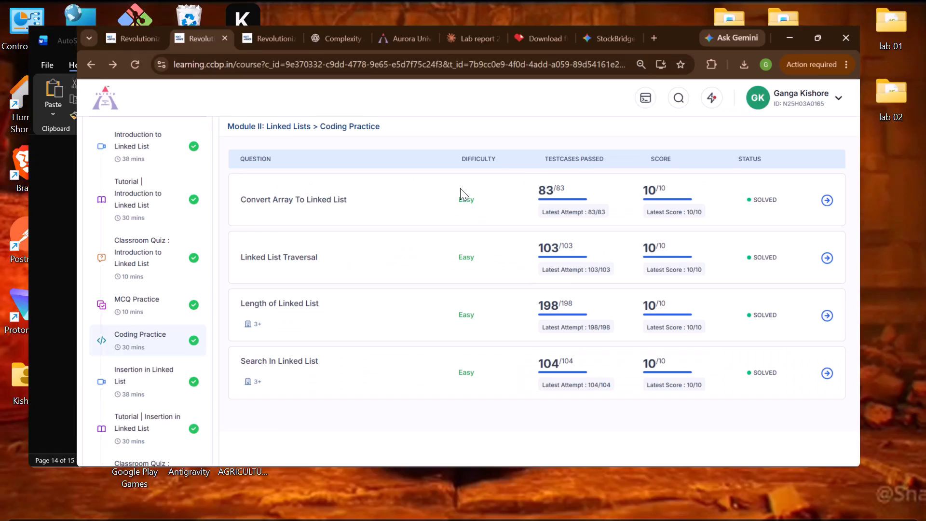
scroll(86, 352, down, 6)
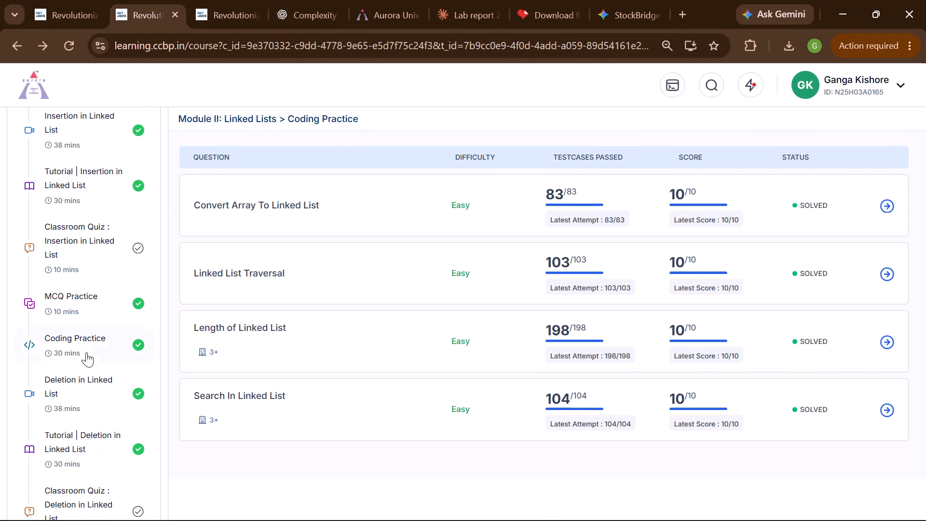
scroll(86, 352, down, 2)
click(89, 404)
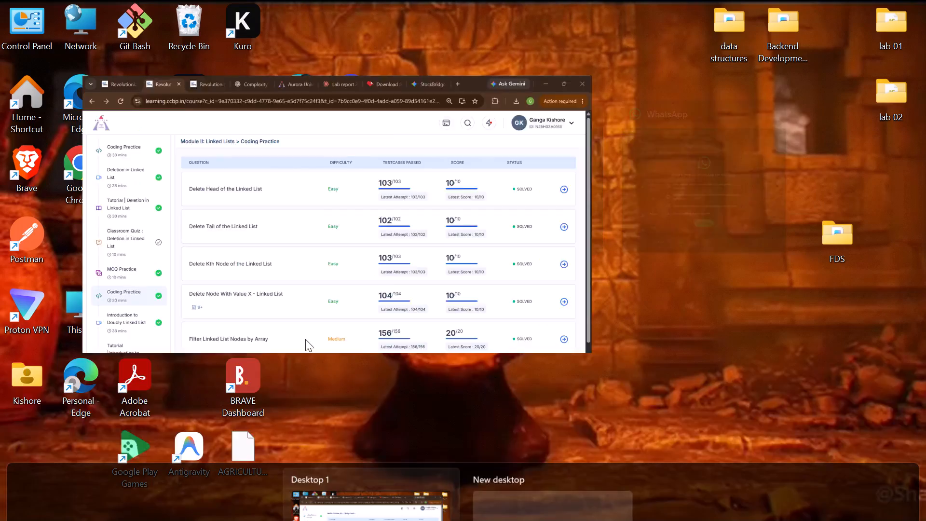
Return to the portal's deletion practice set in Chrome and open the problem "Delete Tail of the Linked List".
click(445, 181)
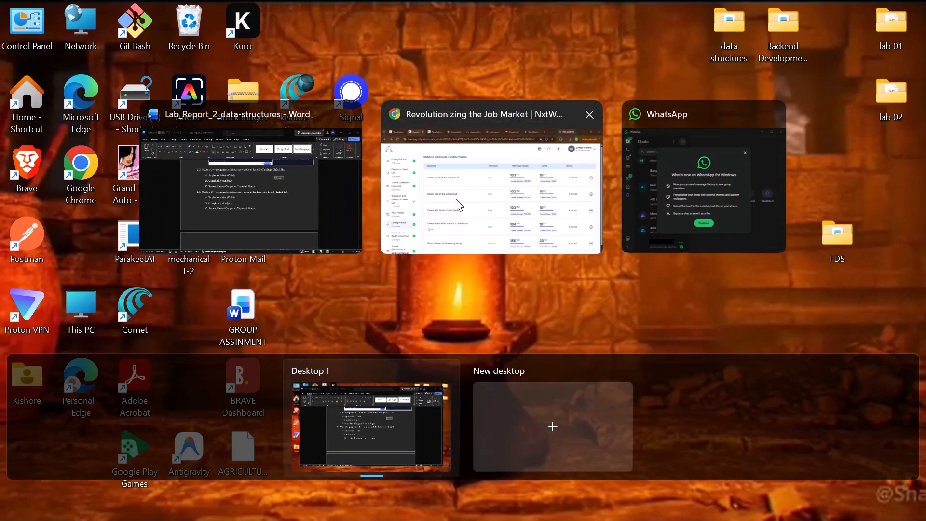
click(456, 199)
click(398, 295)
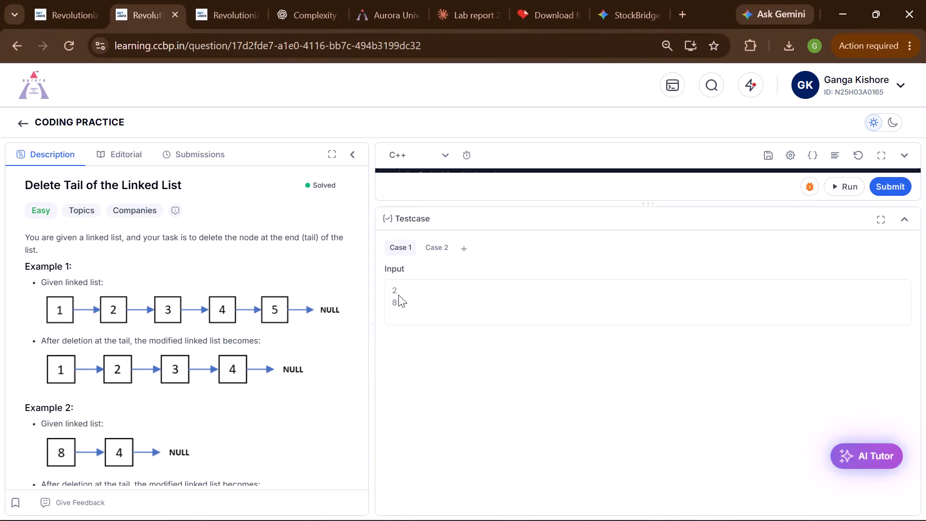
Enlarge the code editor and run the saved C++ deleteTail solution against the sample test cases.
drag(483, 205, 462, 483)
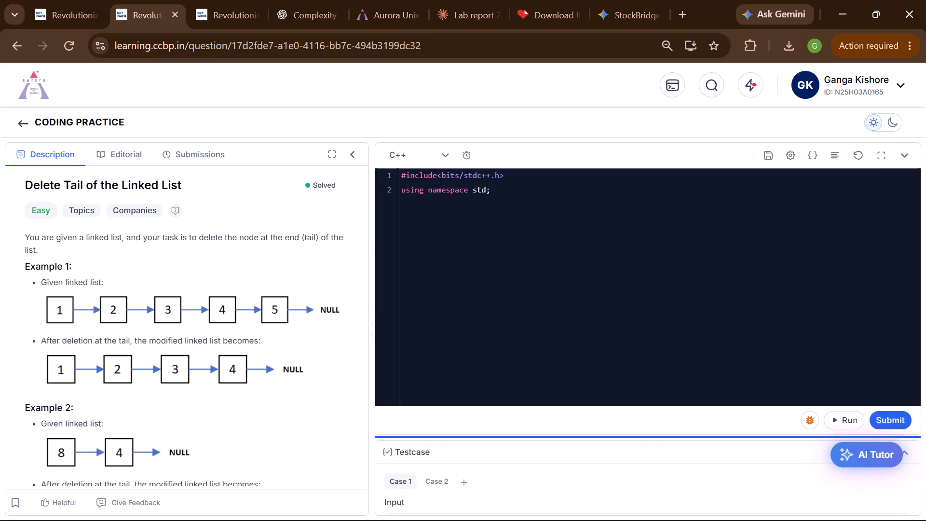
drag(462, 483, 463, 494)
click(517, 322)
scroll(517, 322, down, 5)
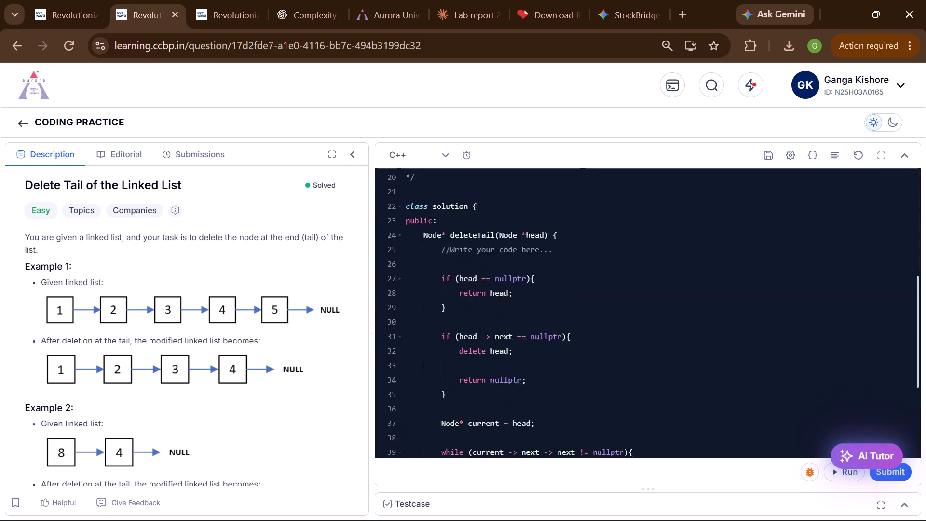
scroll(517, 322, down, 1)
click(838, 475)
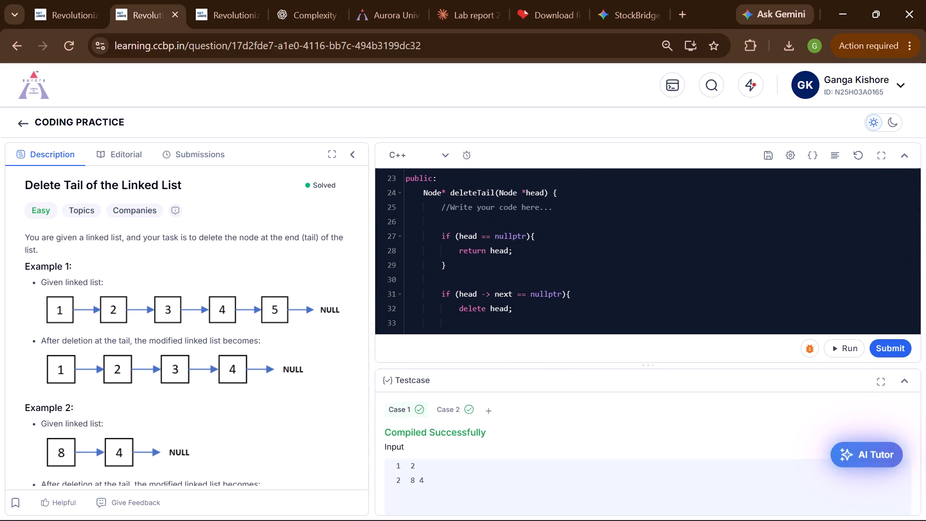
scroll(830, 473, down, 1)
scroll(830, 473, up, 2)
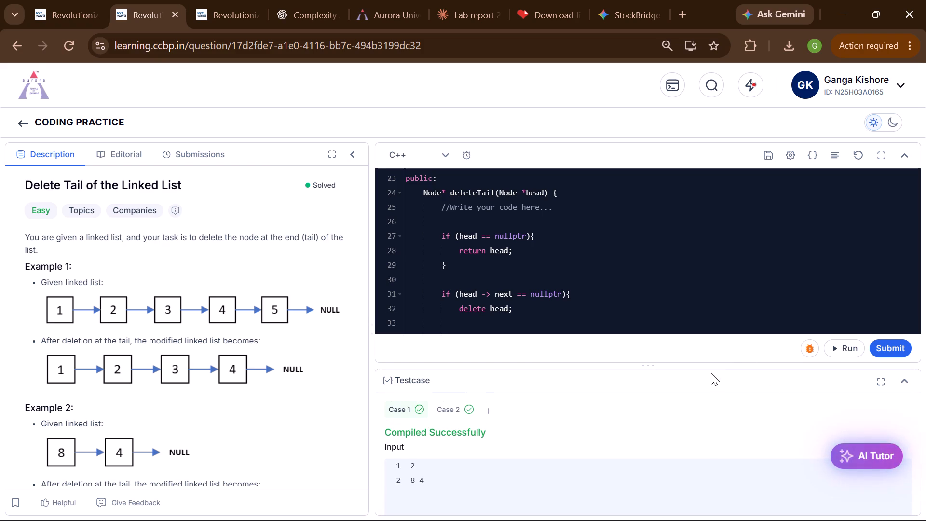
Enlarge the code editor again and uncomment the Node class by deleting its closing and opening comment markers.
drag(701, 366, 714, 510)
scroll(645, 325, up, 4)
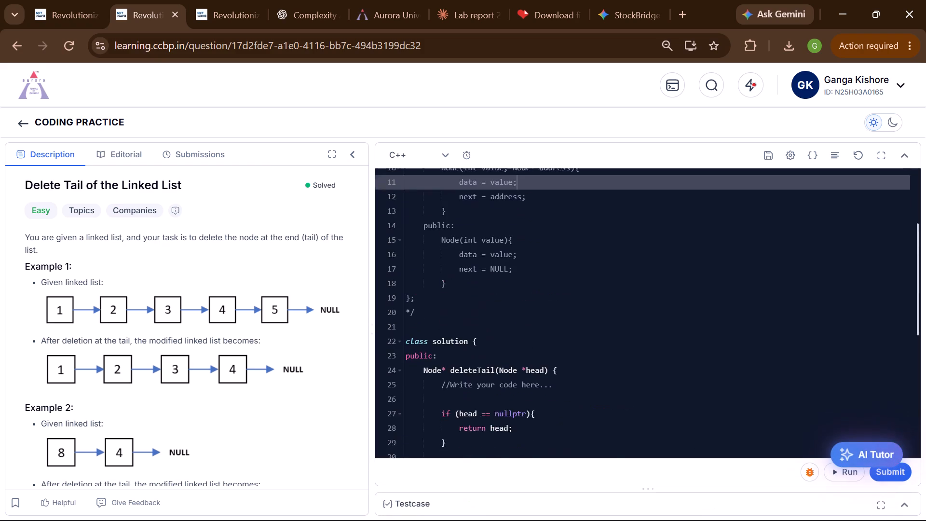
click(455, 365)
key(BackSpace)
key(BackSpace)
scroll(455, 365, up, 6)
click(425, 215)
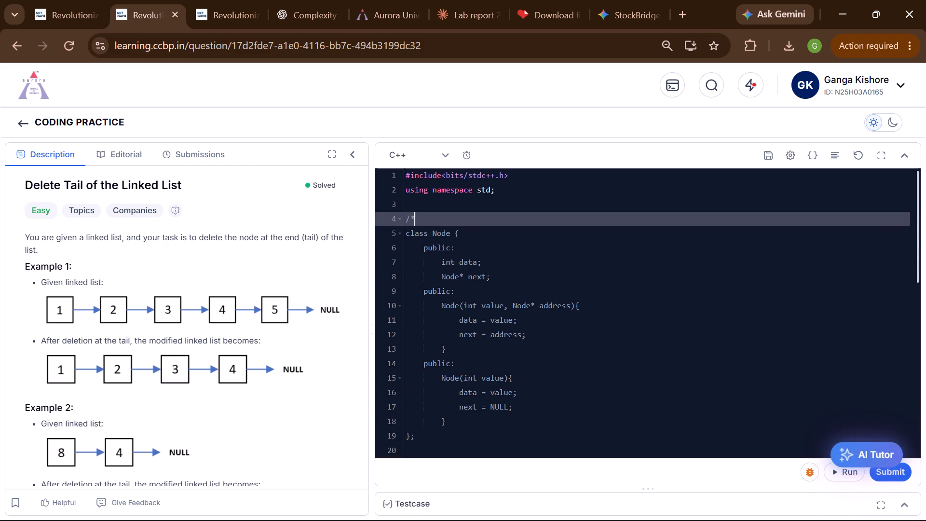
key(BackSpace)
key(BackSpace)
Copy the entire Delete Tail program from the code editor.
click(496, 313)
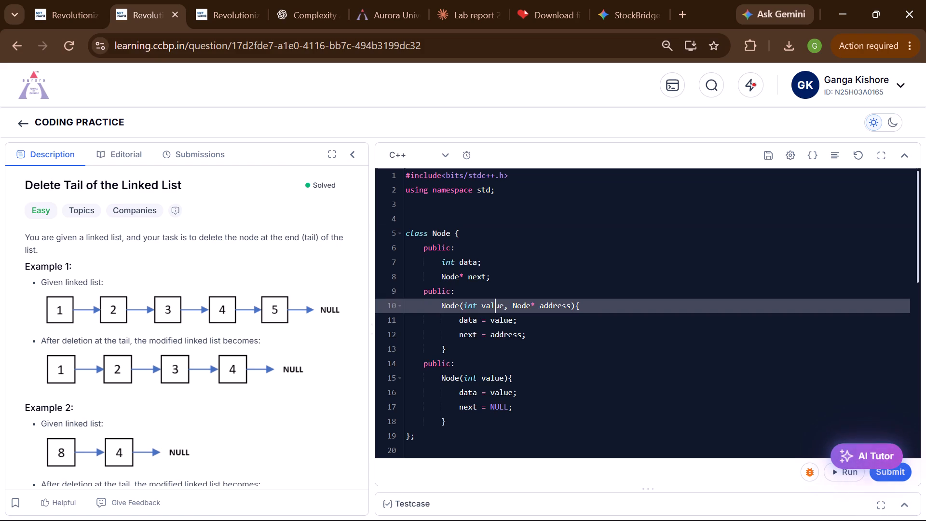
key(ctrl+a)
key(ctrl+c)
click(496, 313)
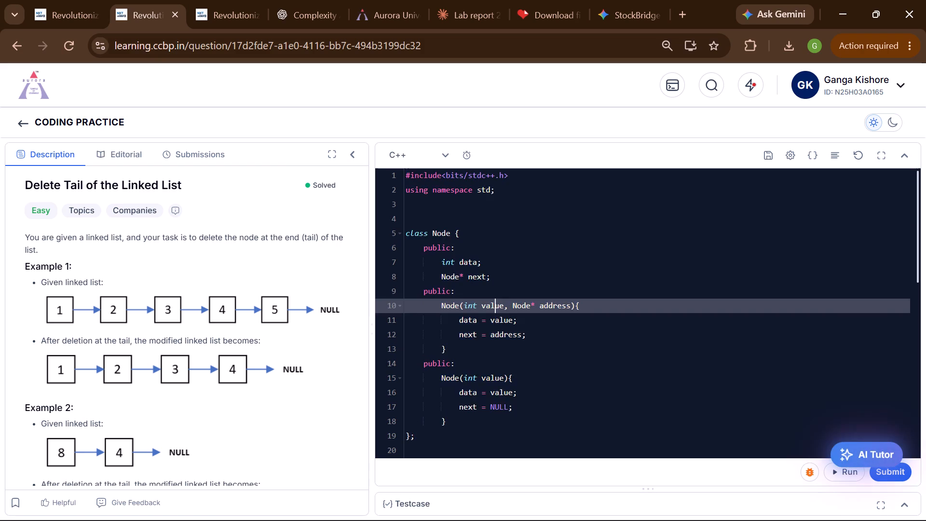
Take a full-screen screenshot of the problem with the deleteTail function showing in the editor.
scroll(496, 313, down, 5)
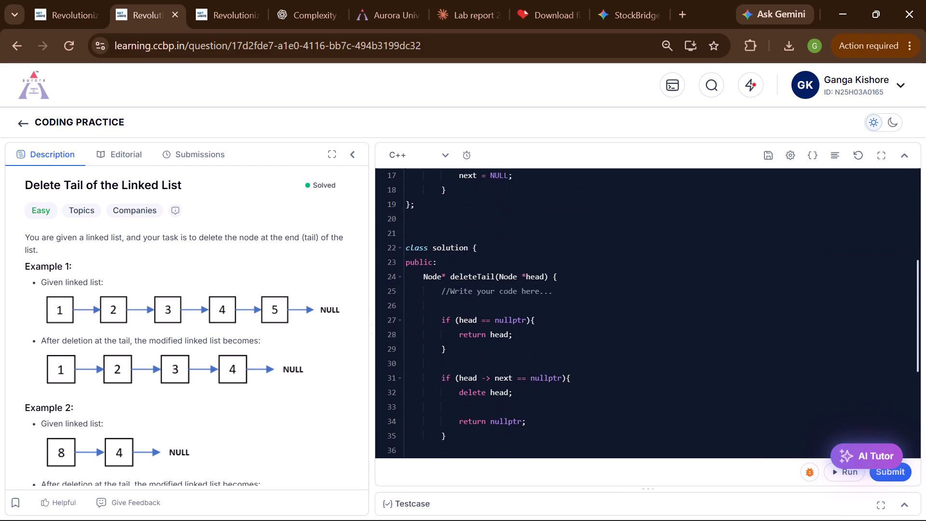
key(super+Print)
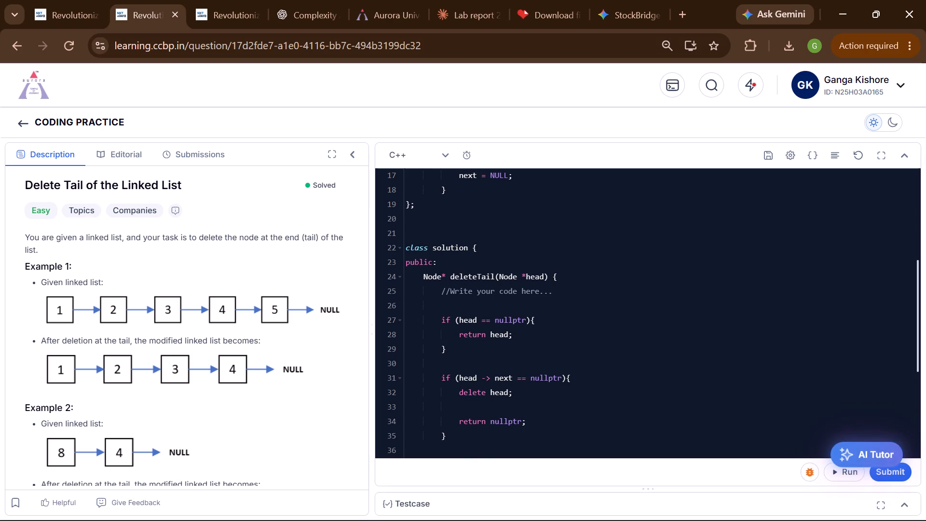
scroll(496, 313, down, 4)
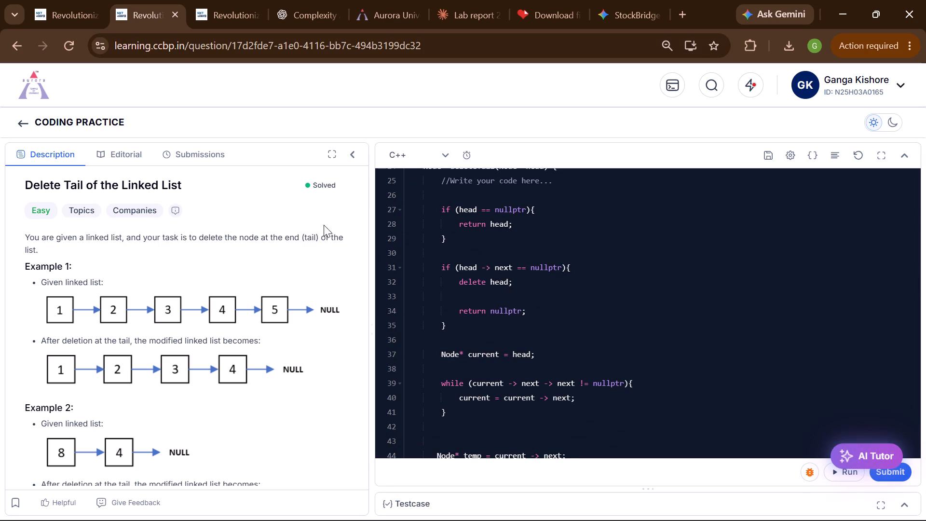
Paste the deleteTail screenshot on a new unnumbered line under experiment 2.5's Implementation (Code) heading in the Word report.
click(501, 204)
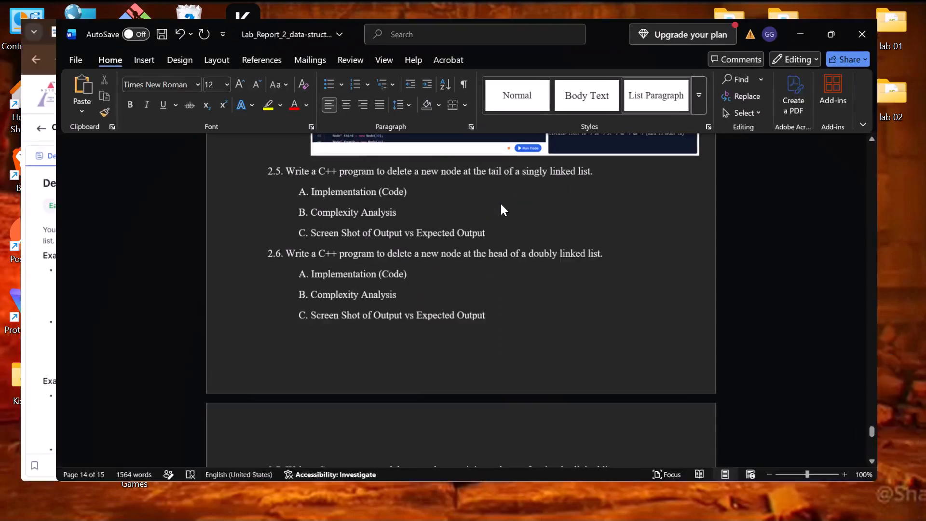
click(434, 197)
key(Return)
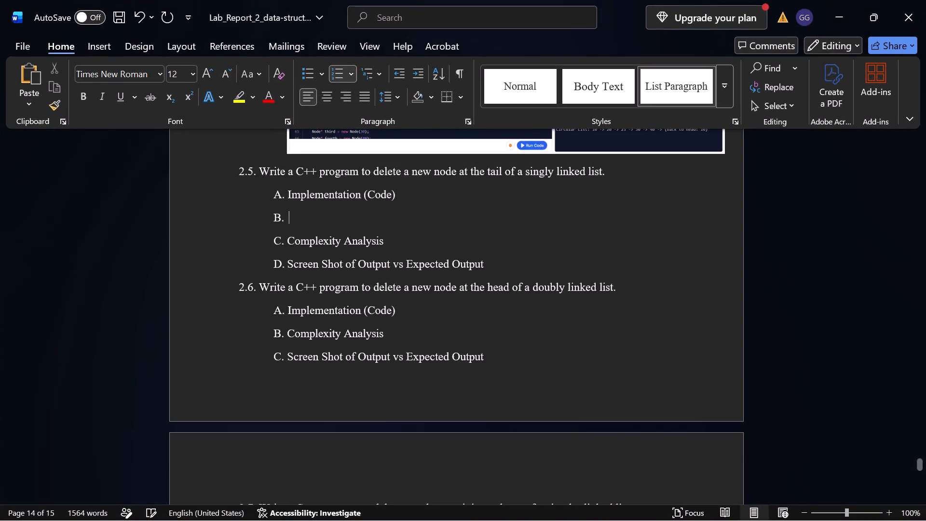
key(BackSpace)
key(super+v)
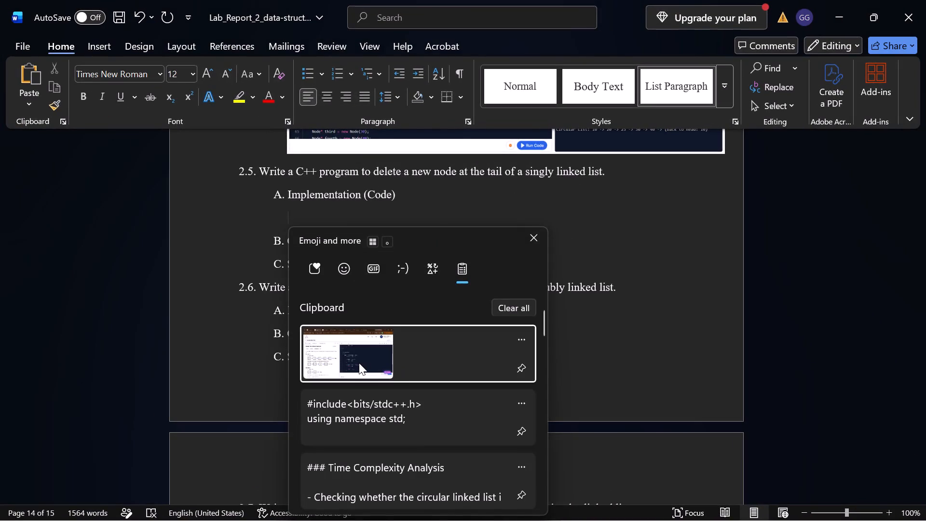
click(359, 363)
key(ctrl+v)
scroll(359, 363, down, 1)
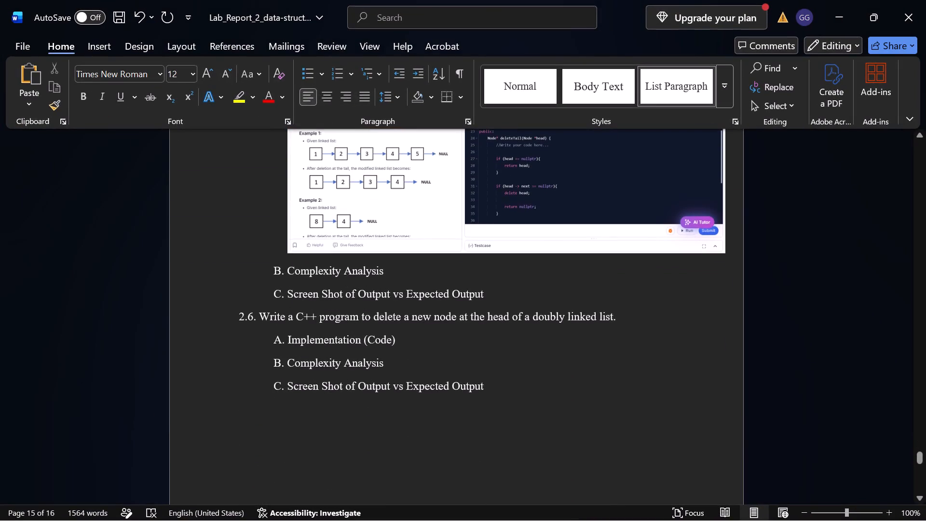
key(Return)
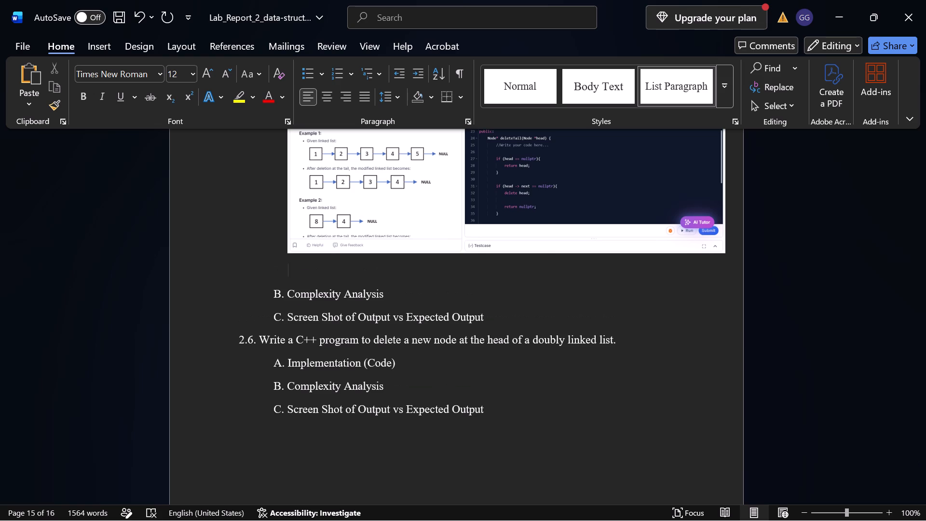
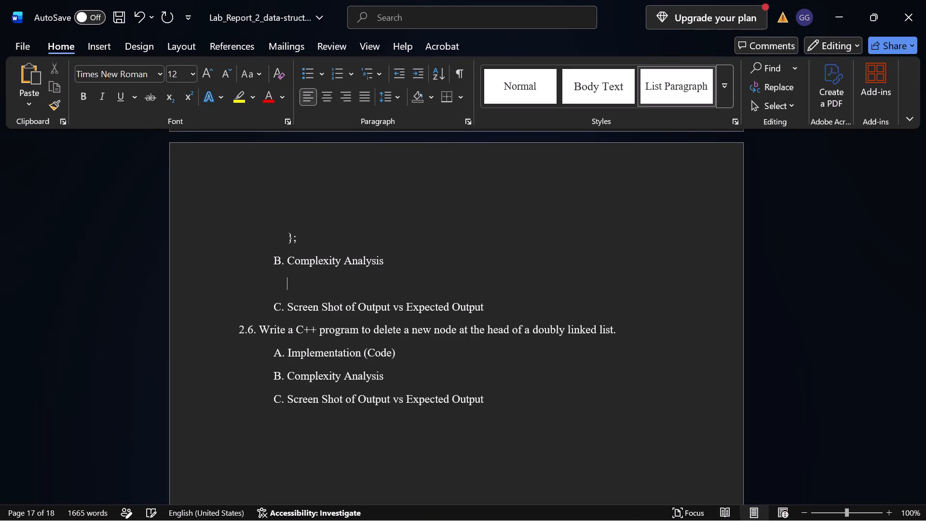
key(ctrl+v)
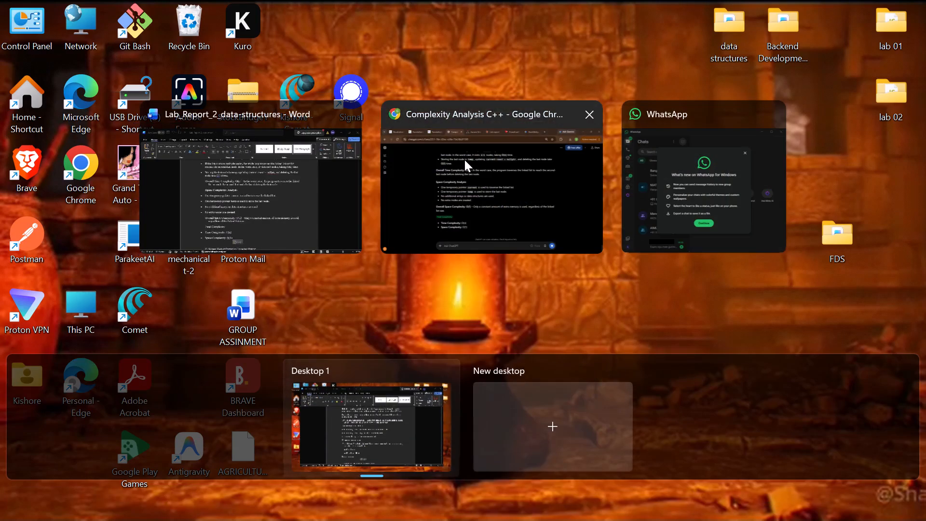
Switch to the Delete Tail of the Linked List problem in Chrome and enlarge the test case area to show the outputs.
click(464, 160)
click(237, 0)
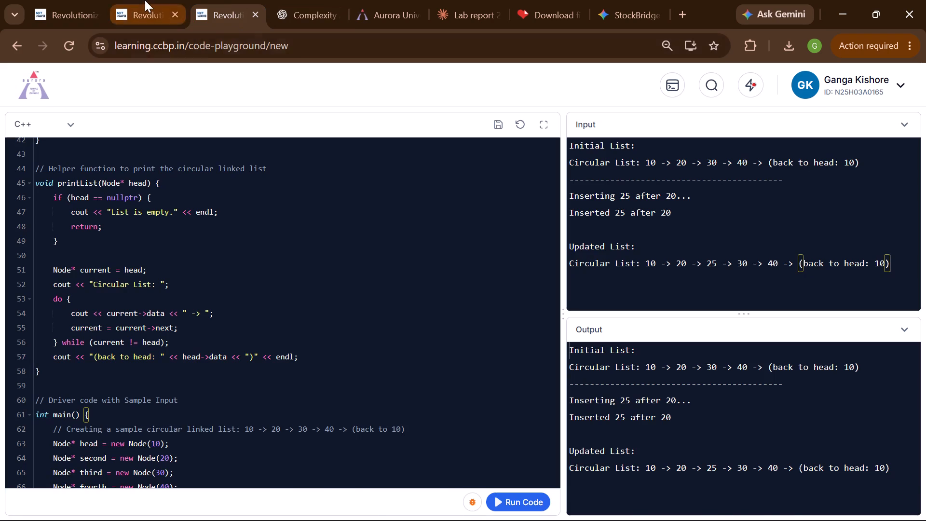
click(145, 0)
drag(503, 485, 507, 447)
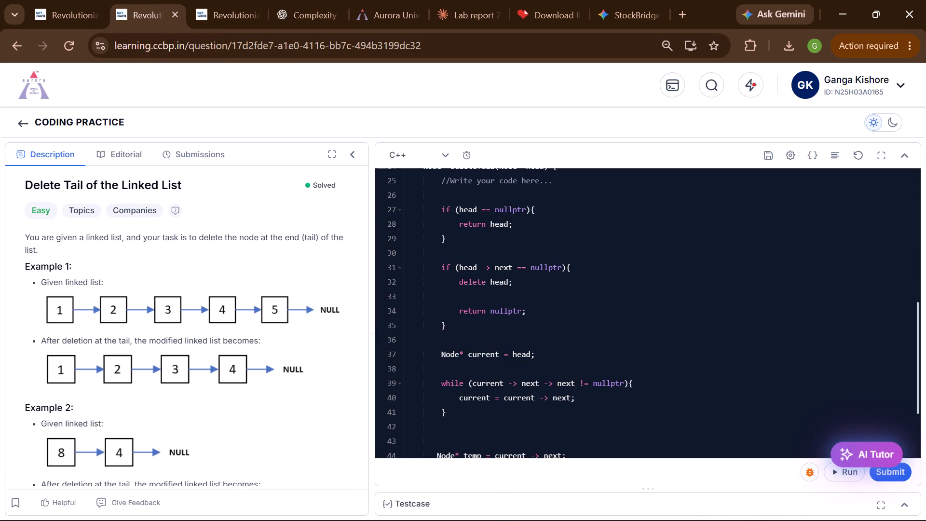
drag(507, 447, 509, 487)
drag(509, 487, 509, 260)
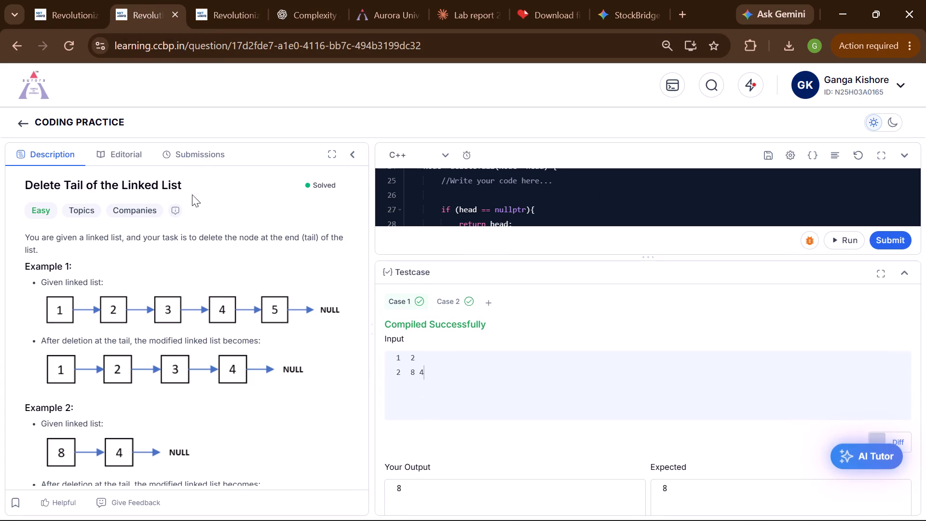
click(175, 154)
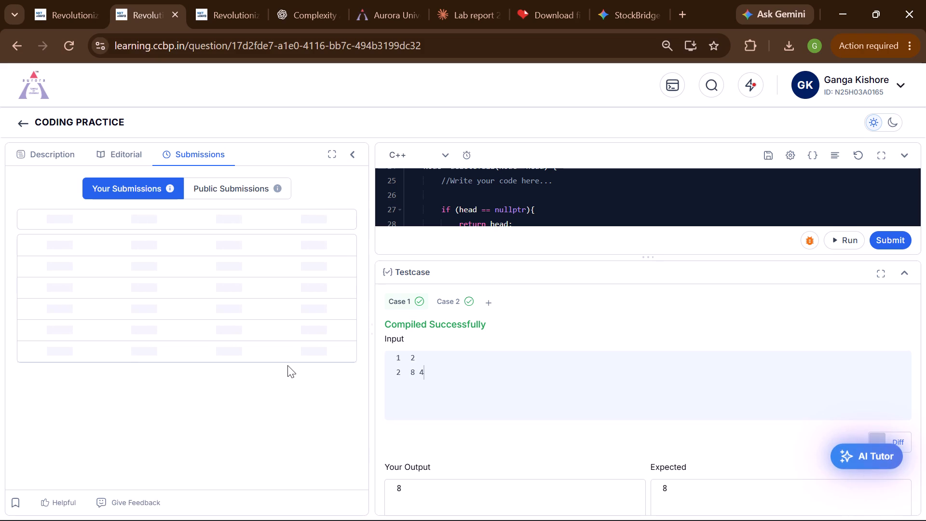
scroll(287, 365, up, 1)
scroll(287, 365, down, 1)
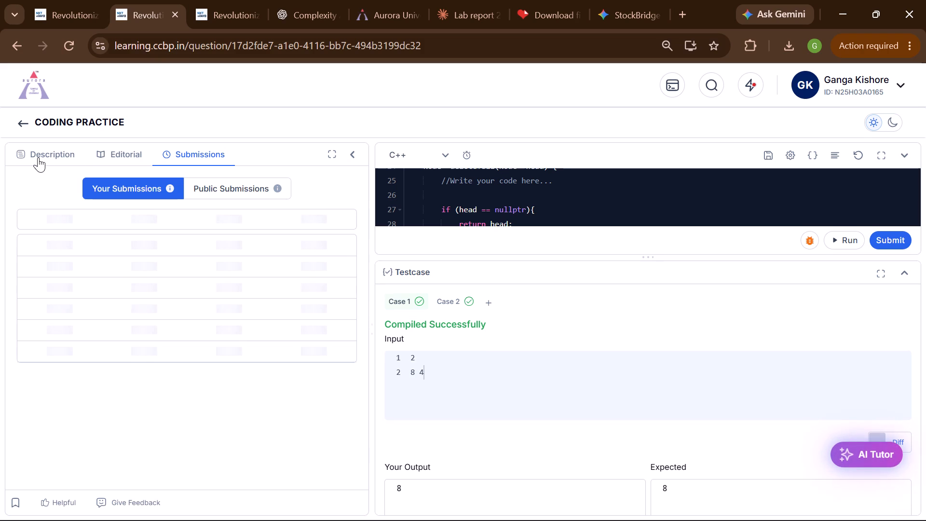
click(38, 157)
Capture a screenshot of the Delete Tail problem with its output and expected output showing.
key(super+Print)
key(super+BackSpace)
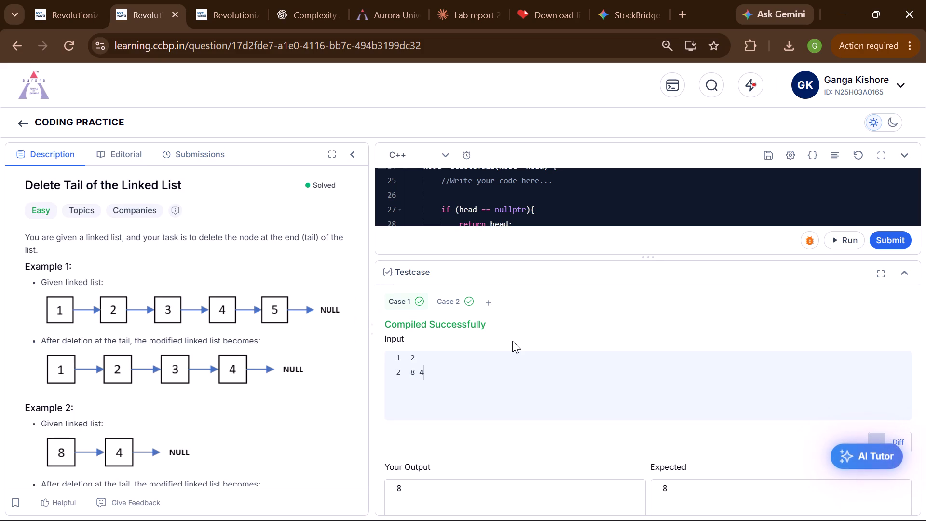
In the Word report, paste the captured screenshot on a new unnumbered line under experiment 2.5's Screen Shot of Output vs Expected Output heading.
click(522, 187)
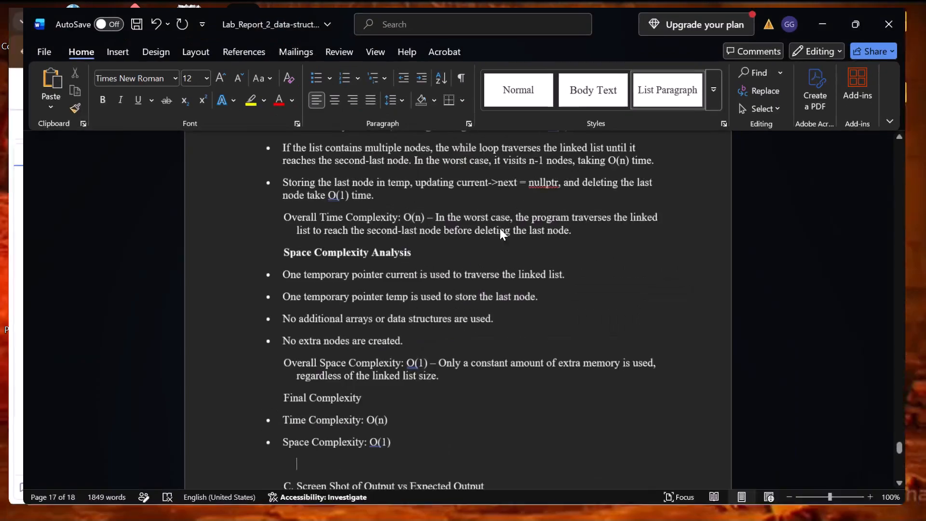
scroll(464, 297, down, 2)
click(497, 151)
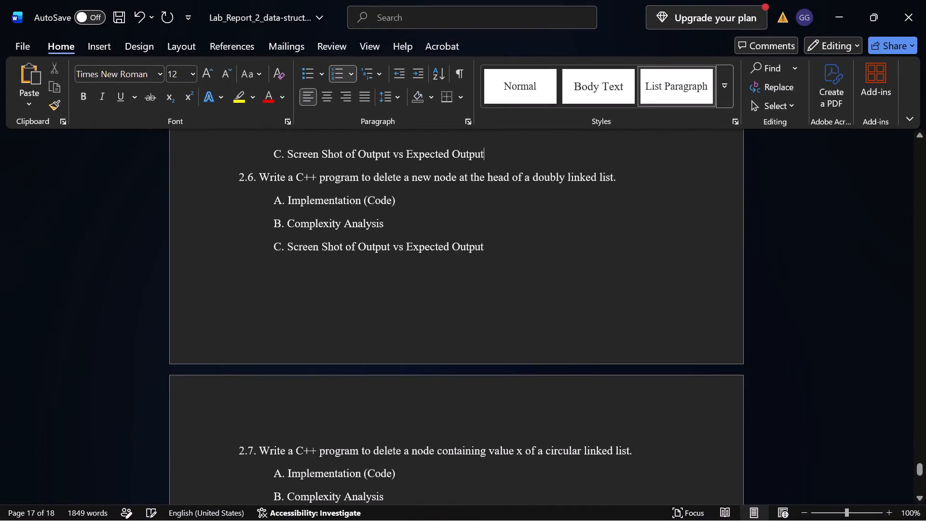
key(Return)
key(BackSpace)
key(super+v)
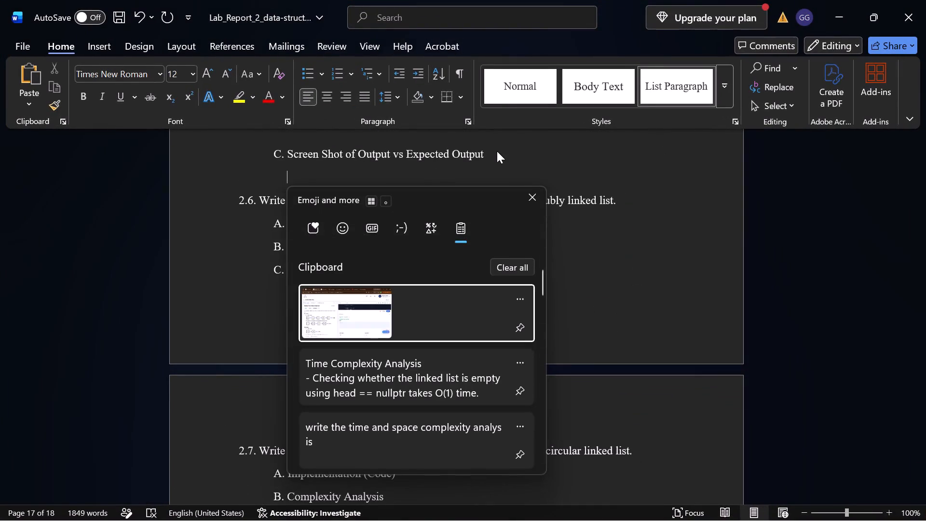
click(355, 299)
key(ctrl+v)
scroll(355, 299, down, 1)
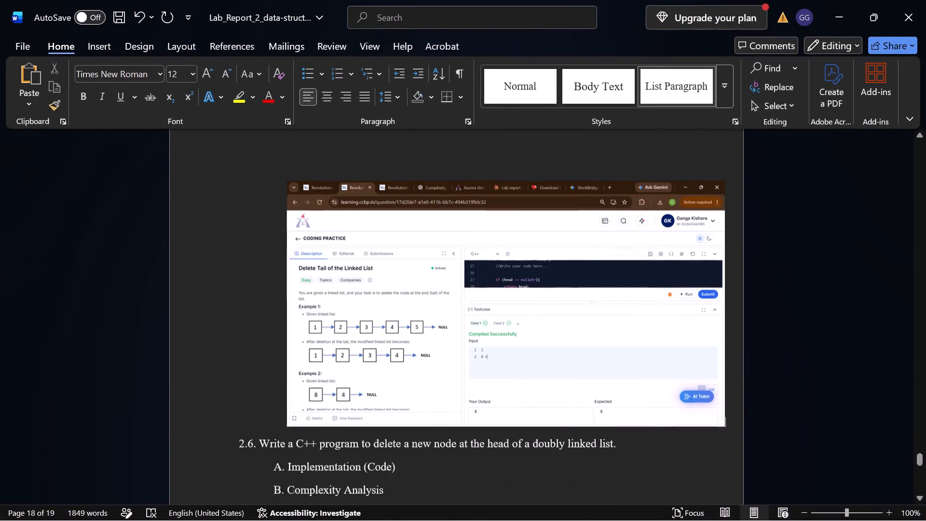
scroll(355, 299, down, 1)
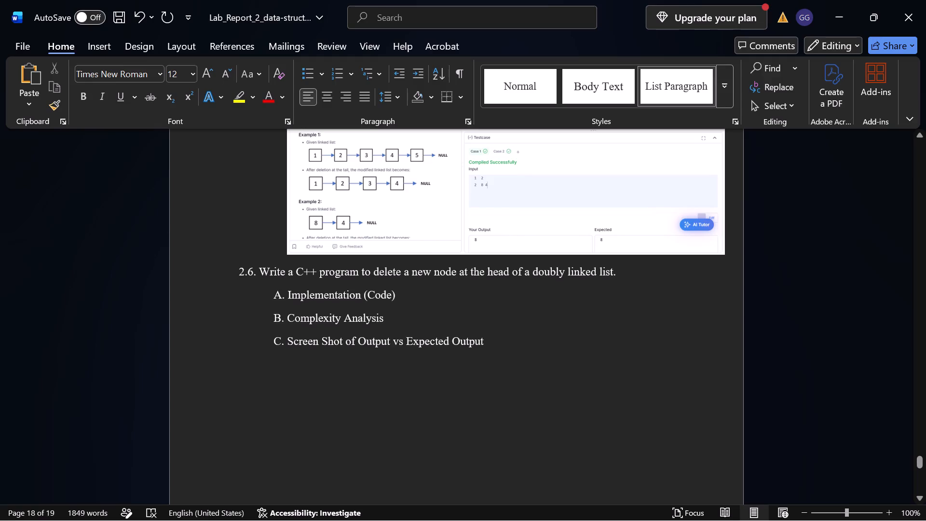
Switch to Chrome, go back from the Delete Tail problem to the course page and retry loading it.
click(451, 180)
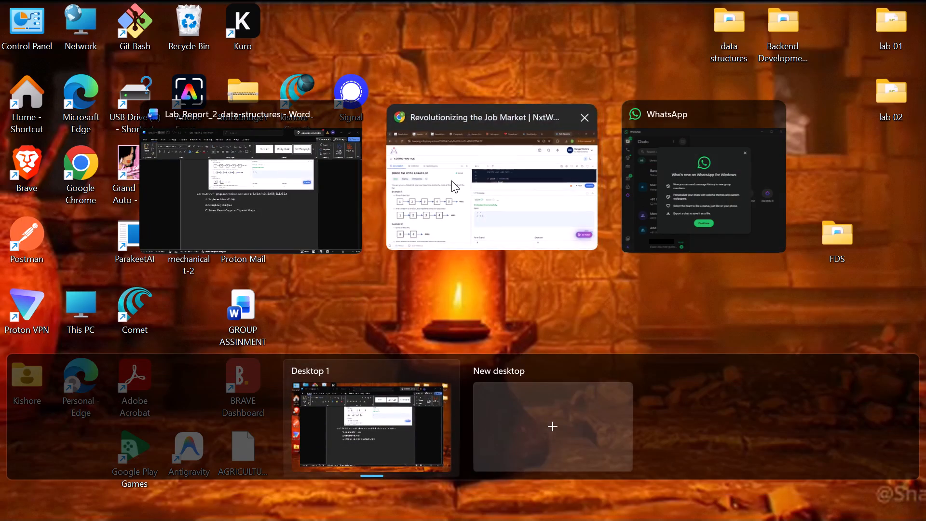
click(19, 129)
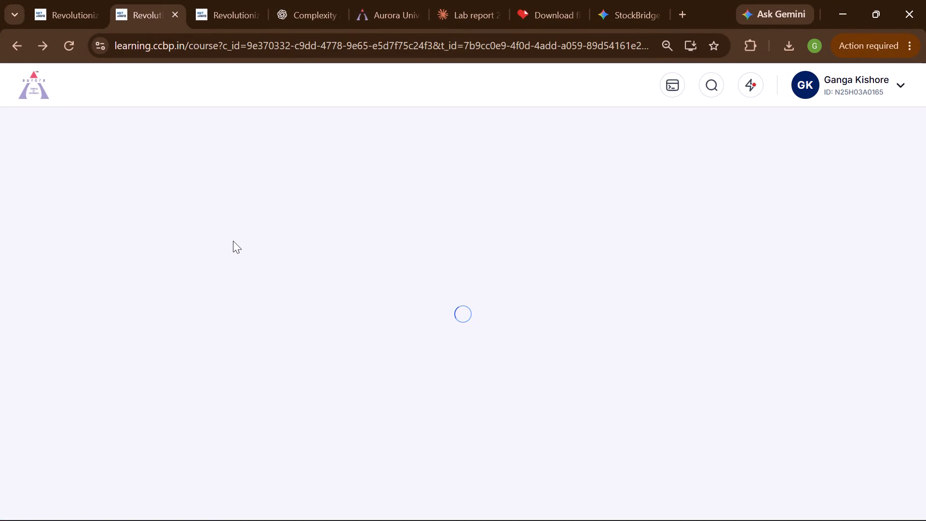
click(454, 354)
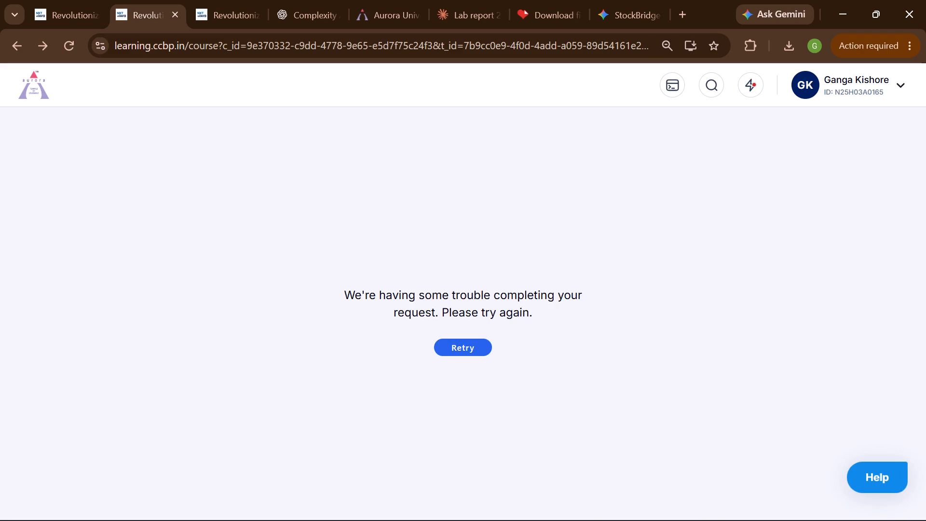
Refresh the list of available Wi-Fi networks and connect the computer to the network Hu.
click(780, 513)
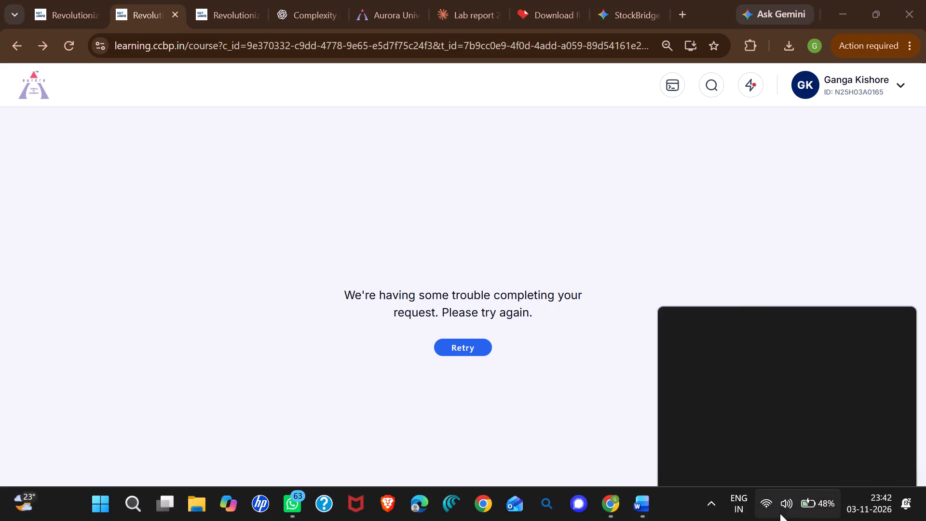
click(713, 245)
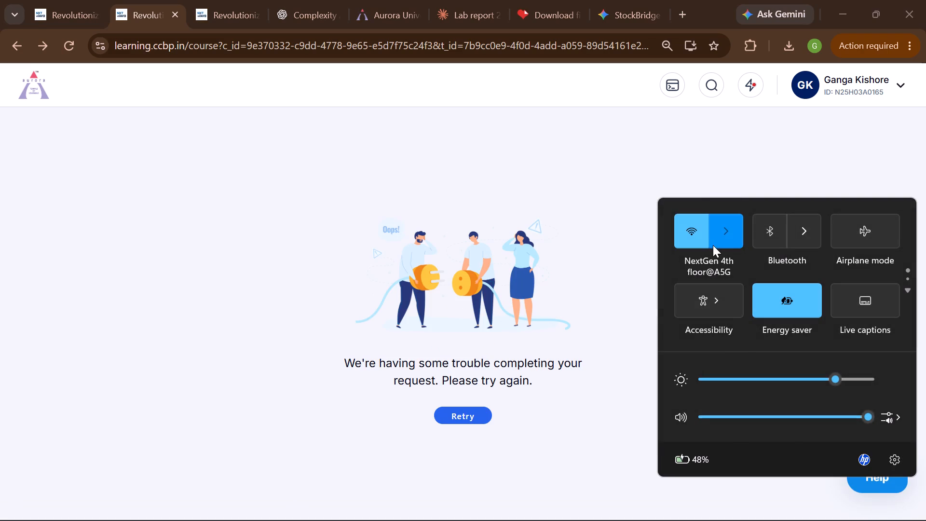
scroll(745, 351, up, 2)
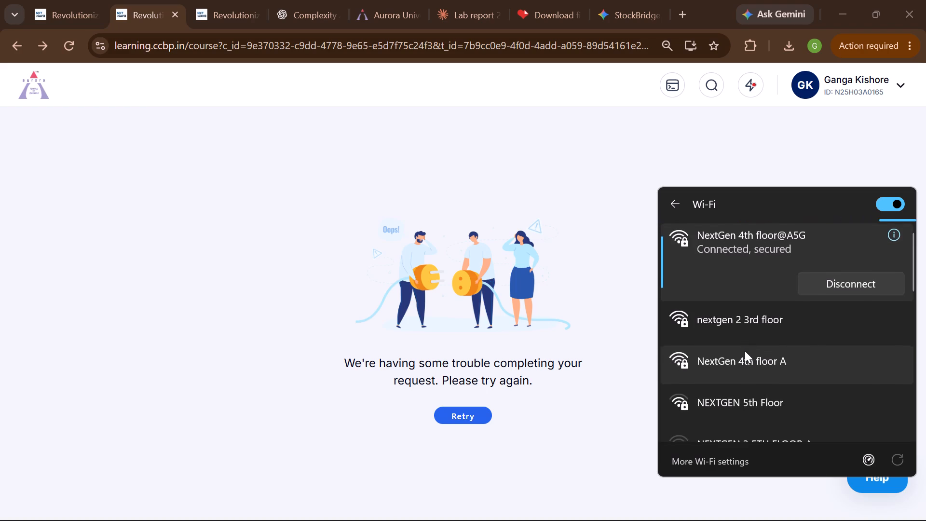
click(899, 462)
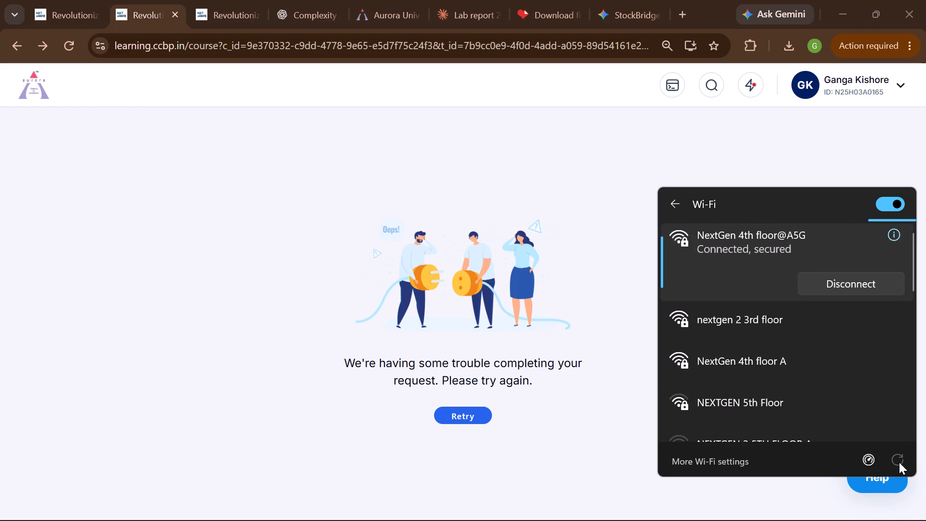
click(899, 462)
drag(899, 462, 830, 329)
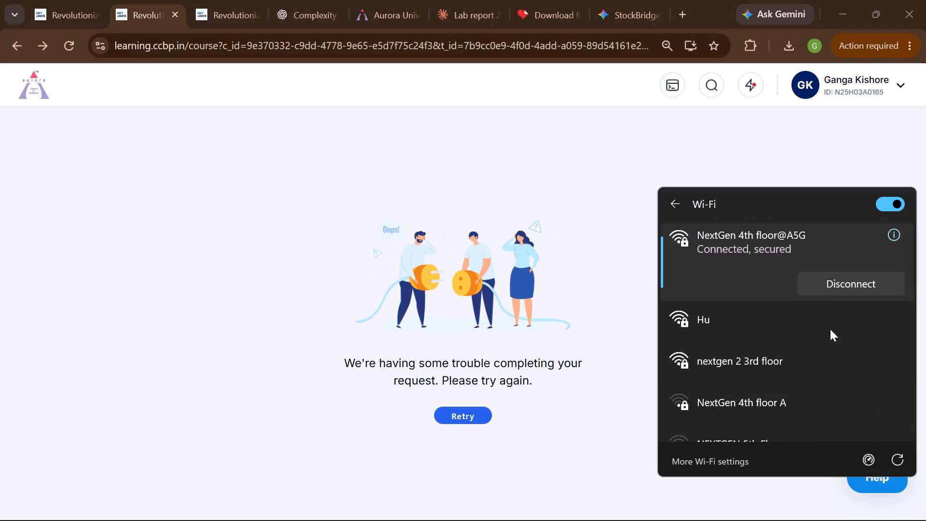
drag(830, 329, 812, 307)
click(745, 305)
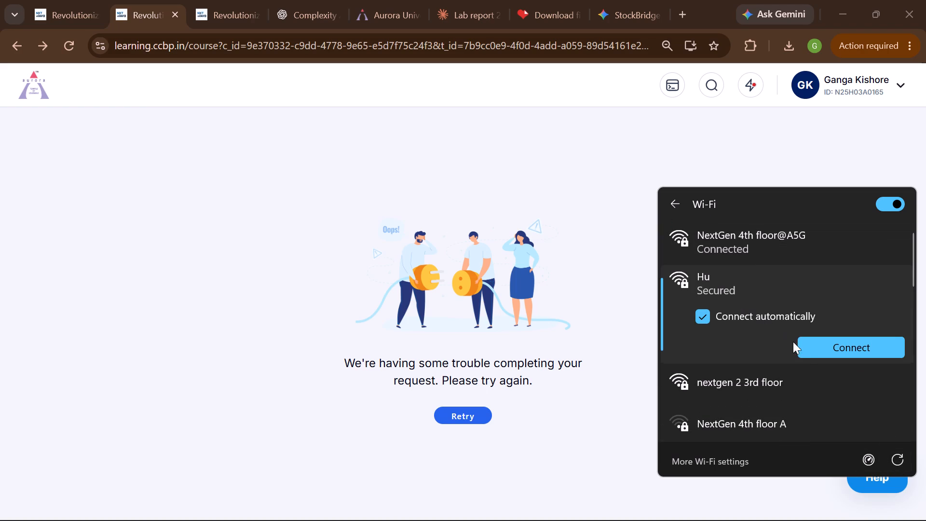
click(828, 351)
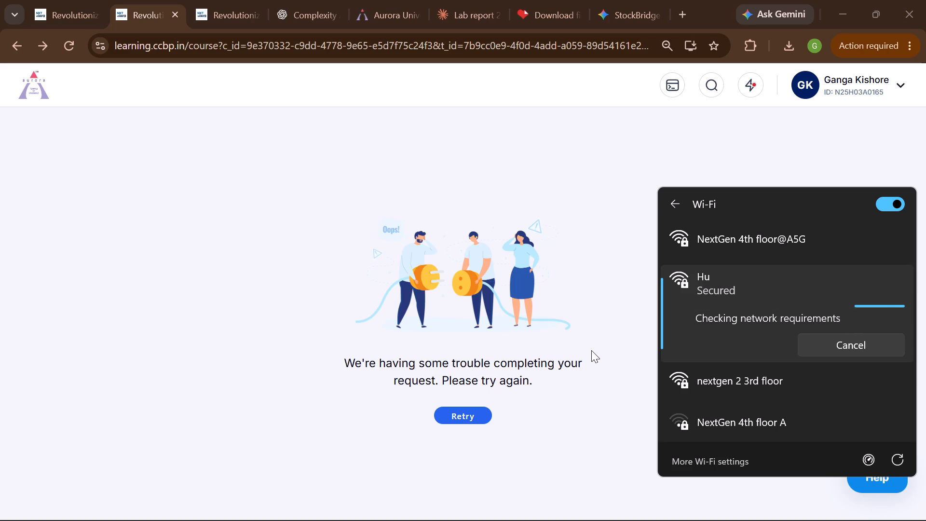
click(611, 271)
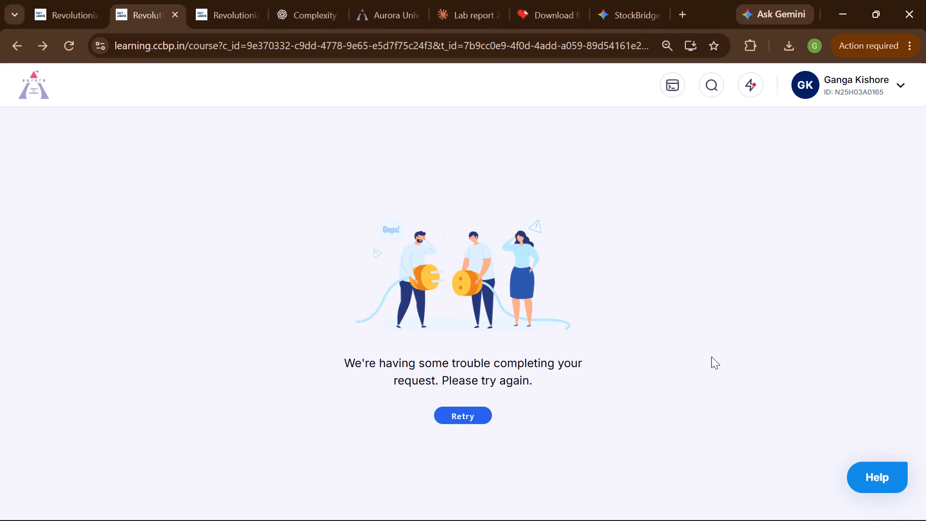
Check the Wi-Fi connection's status and retry loading the course page in Chrome.
click(757, 513)
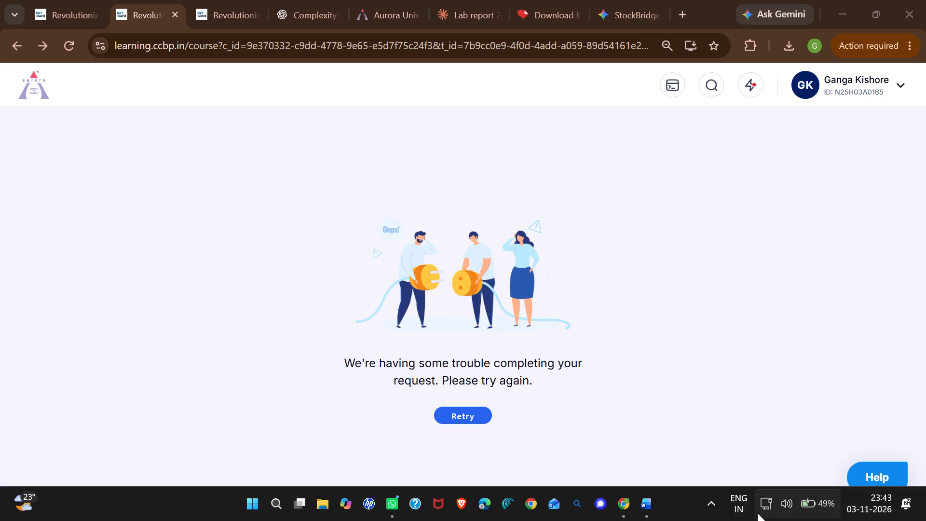
click(804, 502)
click(731, 244)
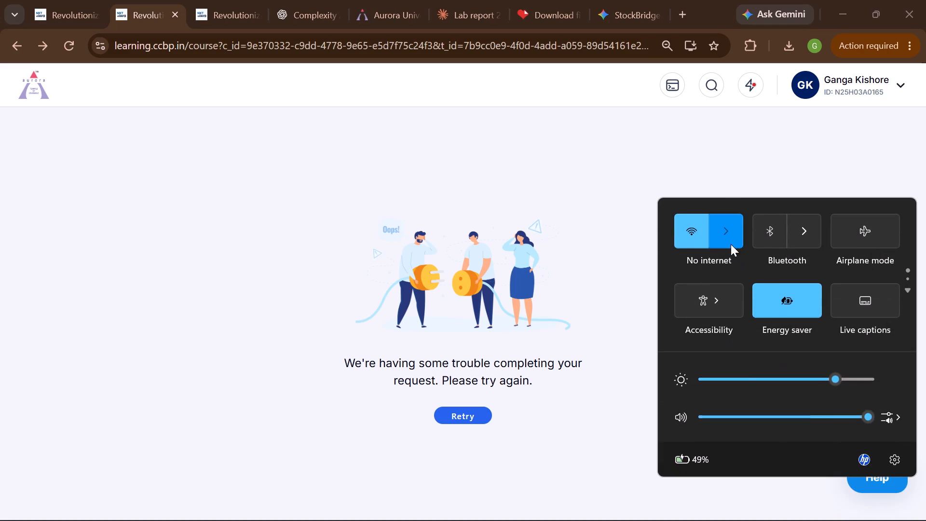
click(767, 279)
scroll(767, 279, up, 1)
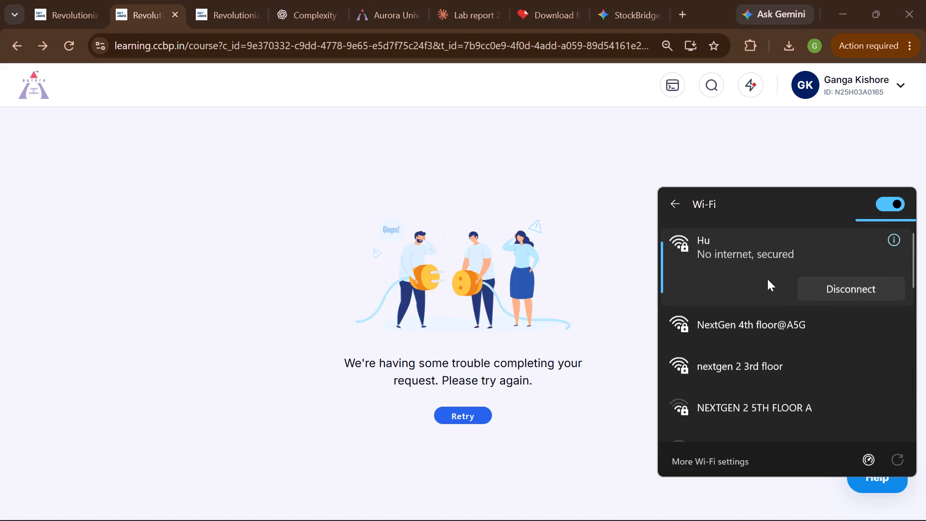
scroll(767, 279, up, 2)
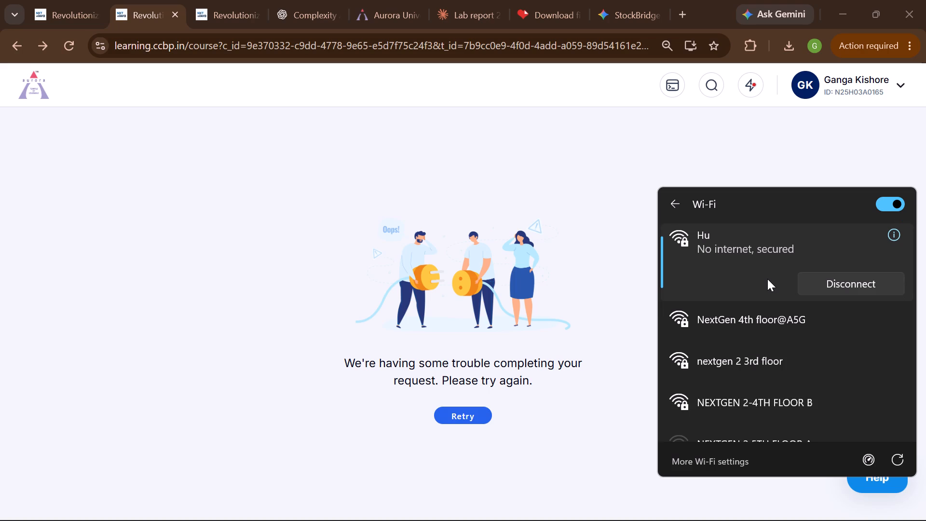
scroll(767, 279, up, 1)
click(455, 414)
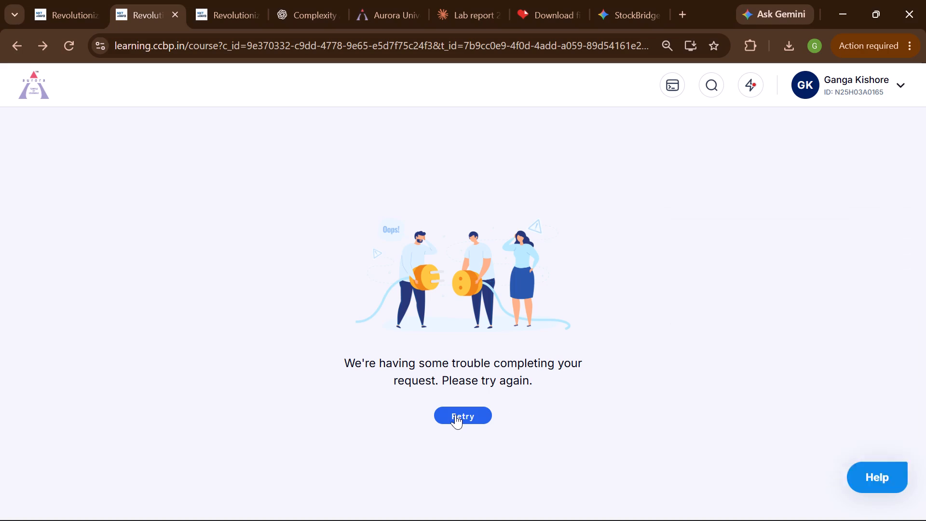
click(788, 499)
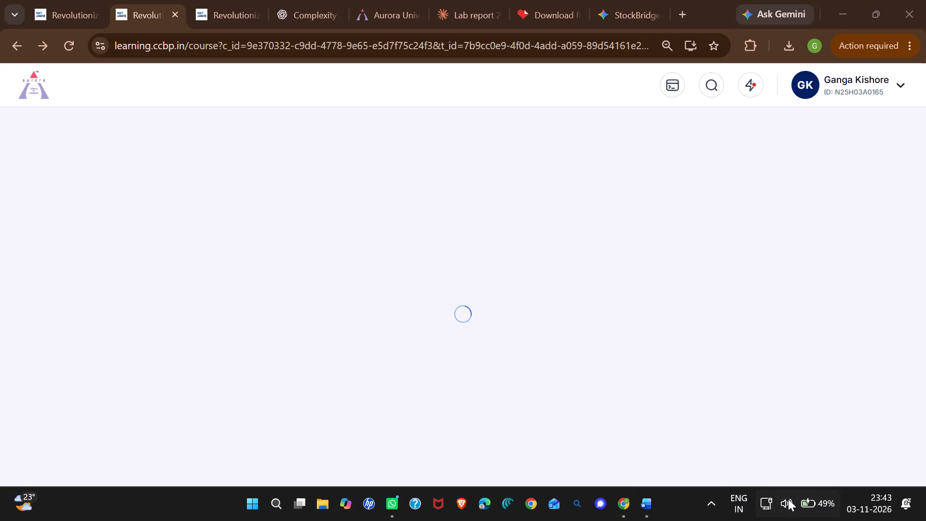
click(372, 326)
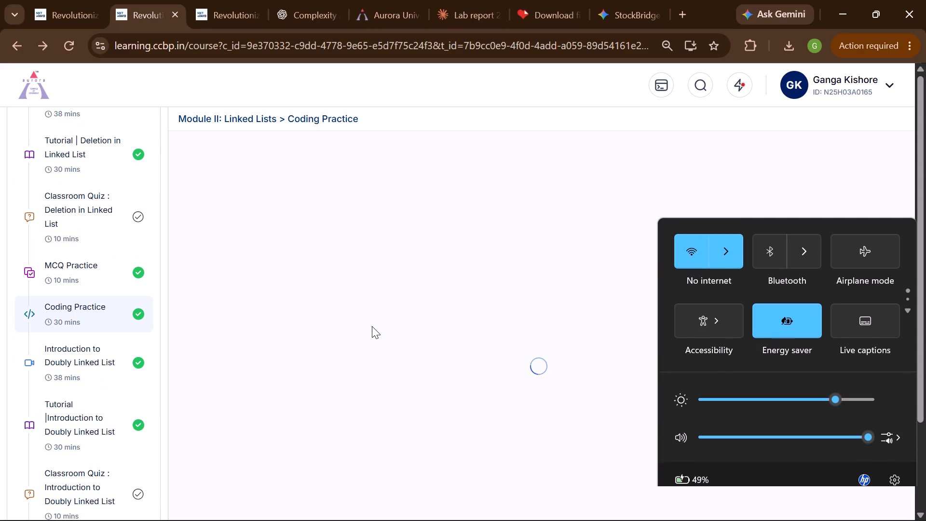
Check experiment 2.6's task in the Word report and open the Deletion At Head - Doubly Linked List problem from the course's Coding Practice in Chrome.
scroll(372, 326, down, 1)
scroll(372, 326, up, 1)
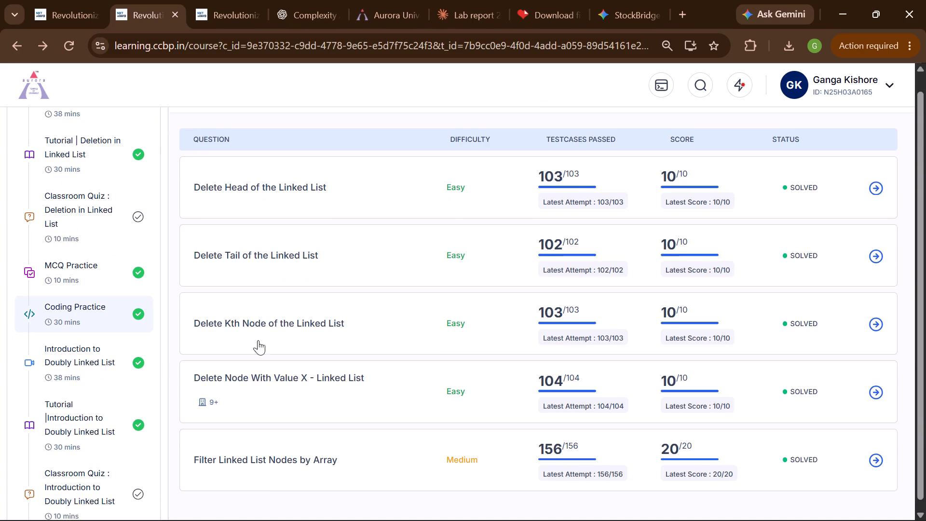
scroll(80, 379, down, 2)
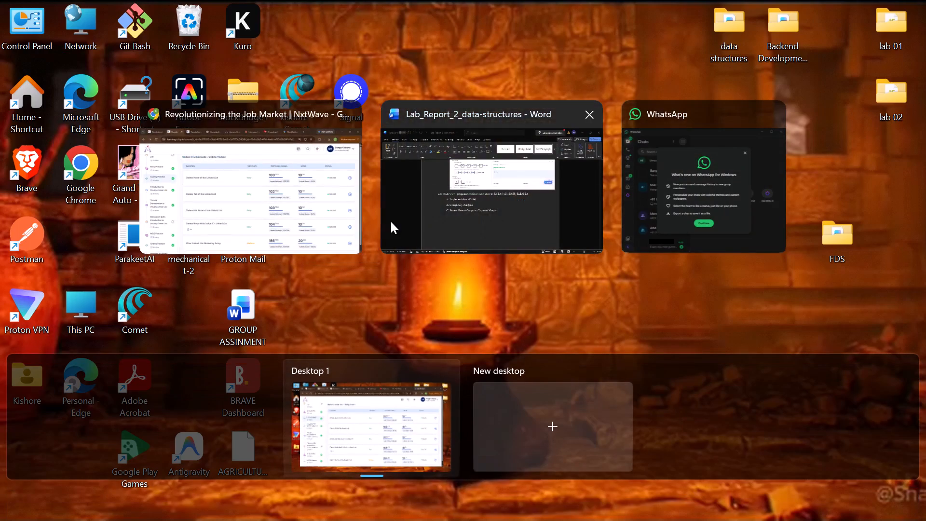
click(391, 221)
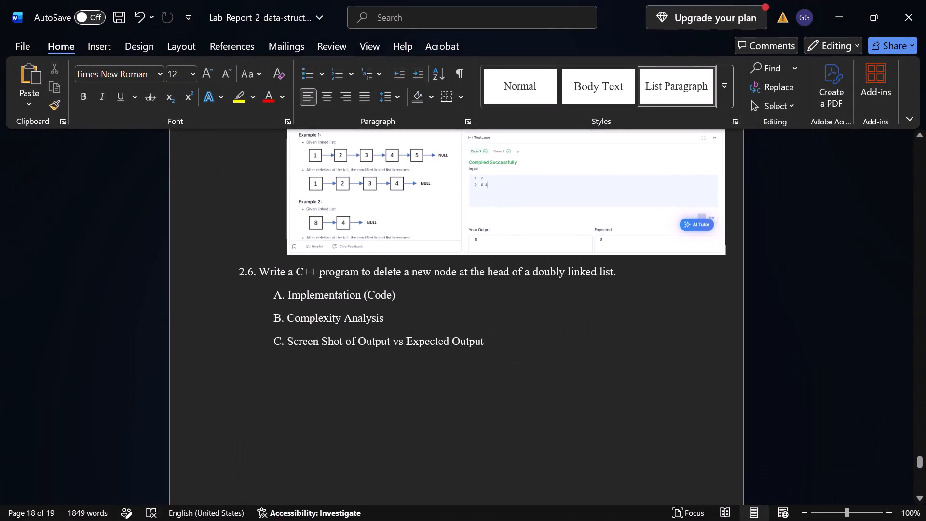
click(467, 197)
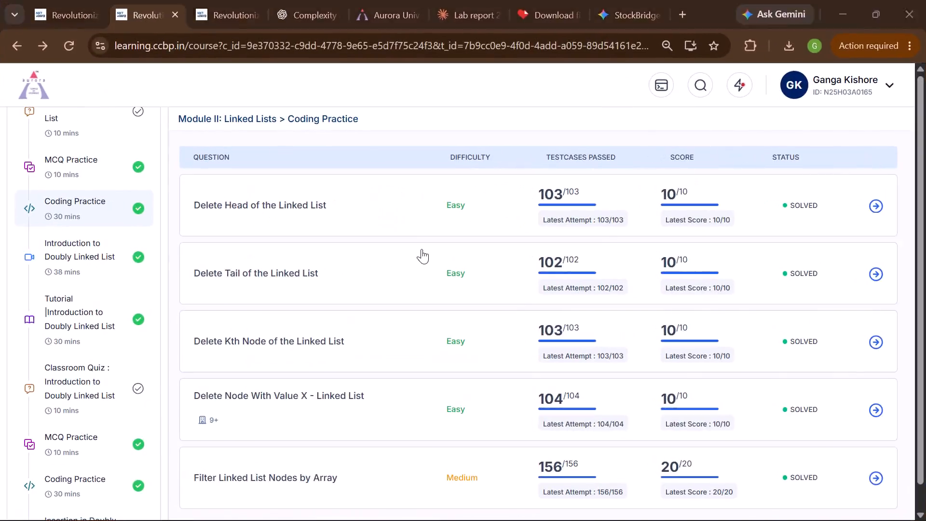
click(540, 195)
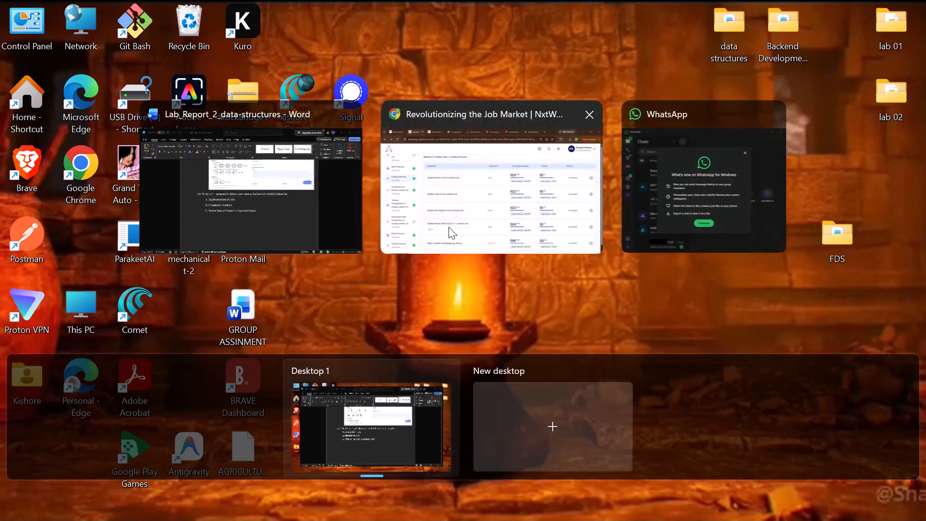
click(449, 227)
scroll(91, 403, down, 3)
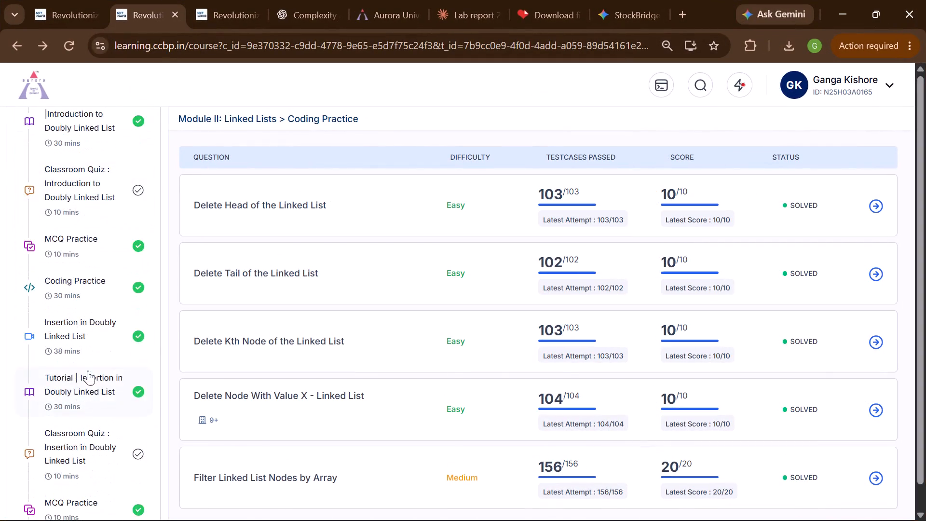
scroll(84, 350, down, 3)
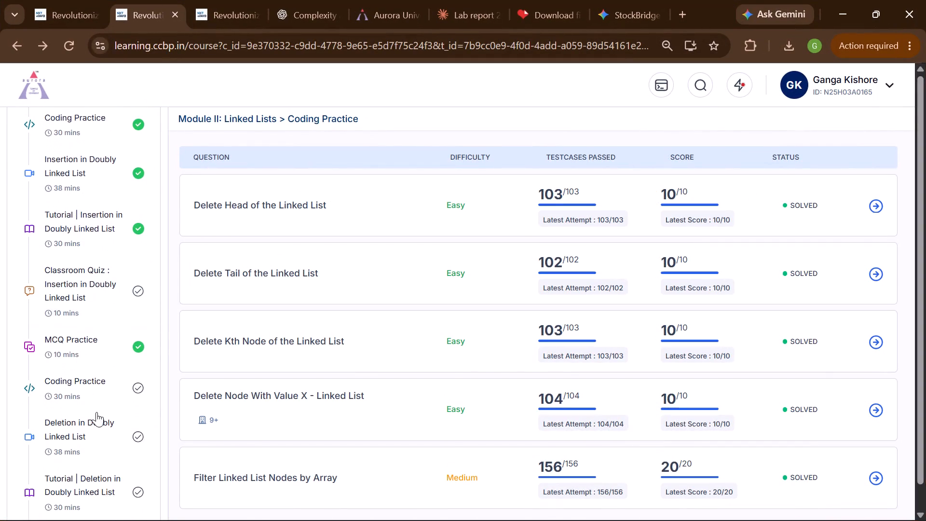
scroll(96, 412, down, 4)
click(94, 446)
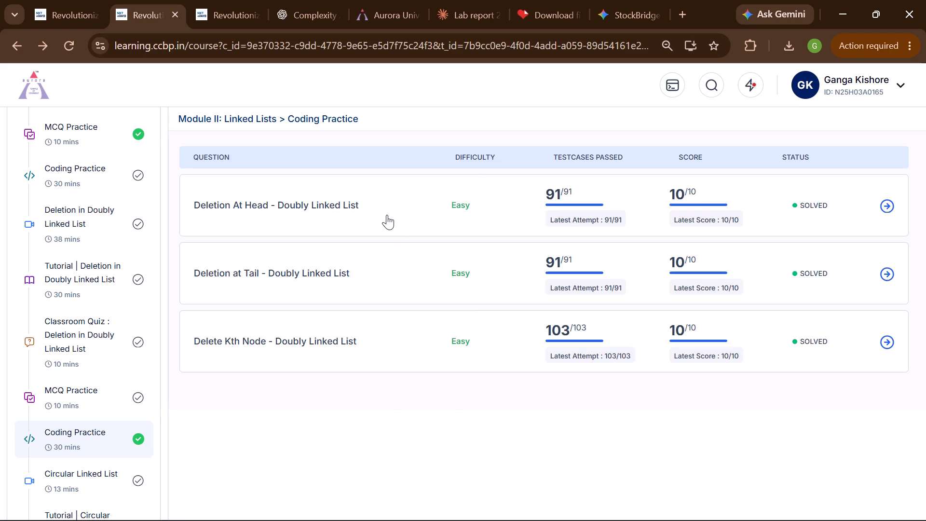
click(387, 215)
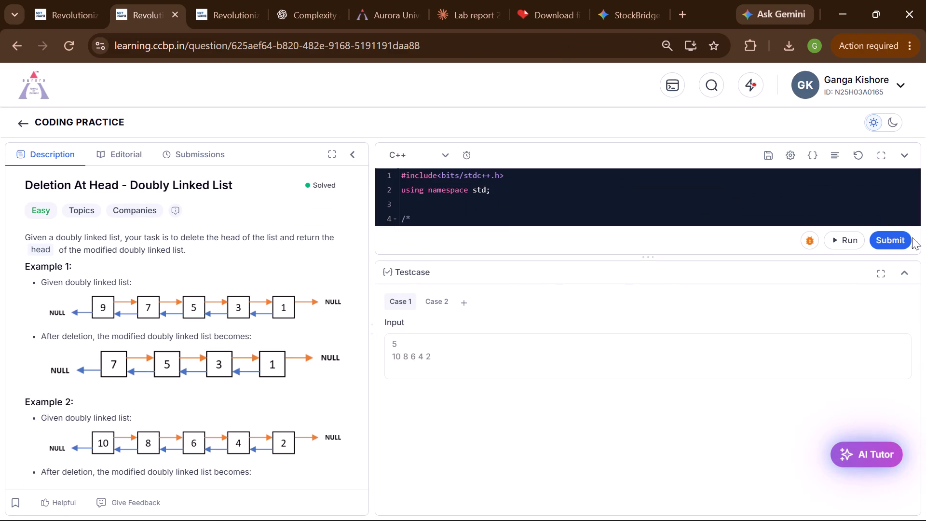
Run the Deletion At Head - Doubly Linked List code against its sample test cases.
click(846, 232)
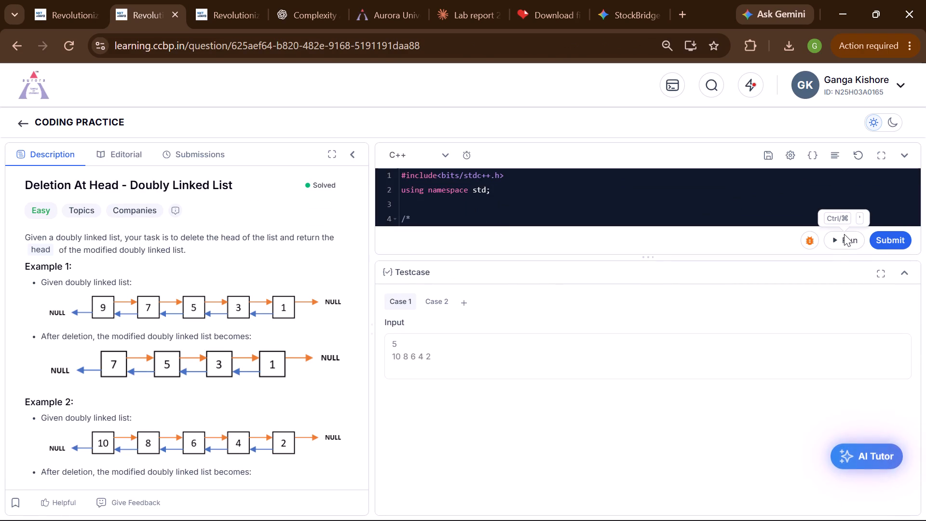
click(842, 238)
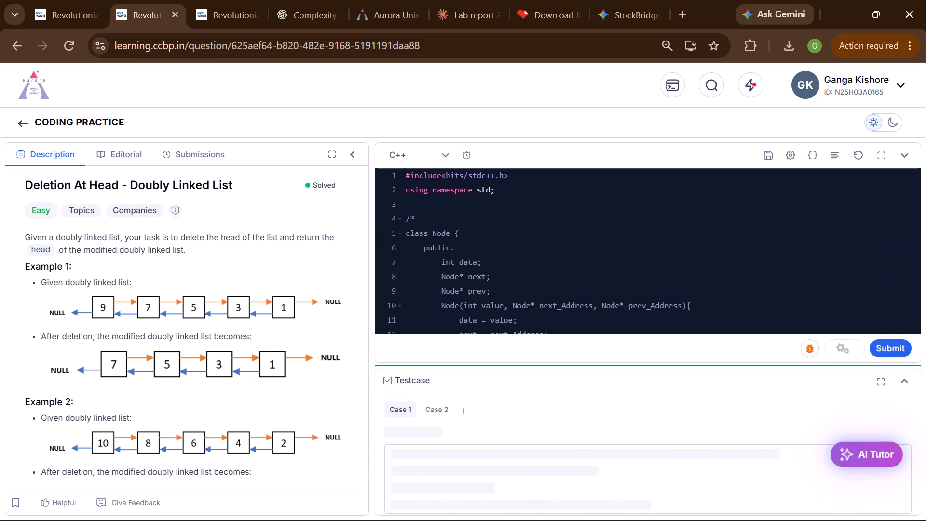
Enlarge the code editor over the test-case area and remove the comment markers enclosing the Node class in the head deletion code.
drag(613, 364, 600, 446)
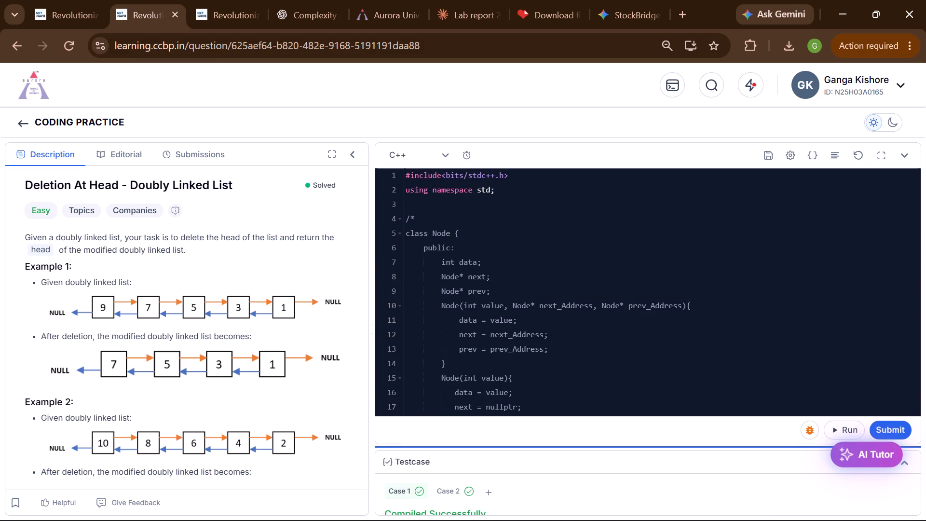
drag(600, 446, 603, 520)
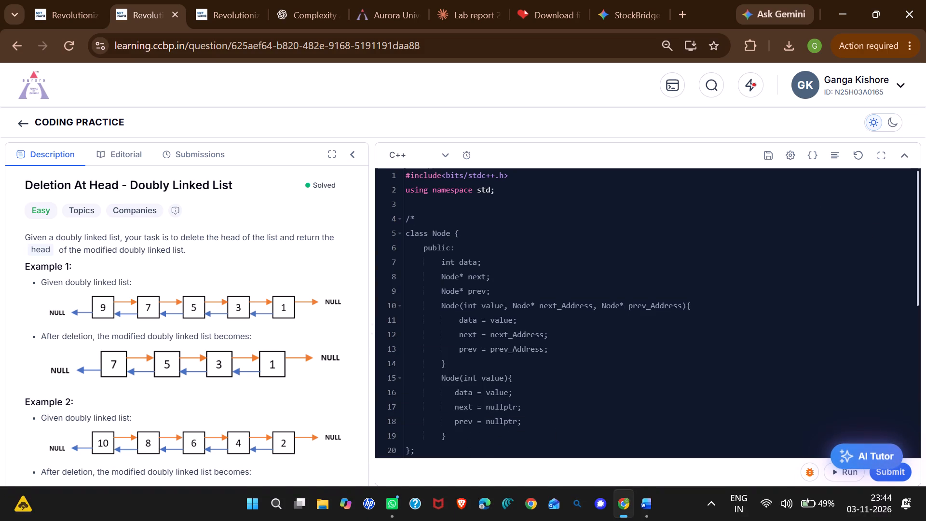
click(421, 218)
key(BackSpace)
key(BackSpace)
scroll(471, 271, down, 1)
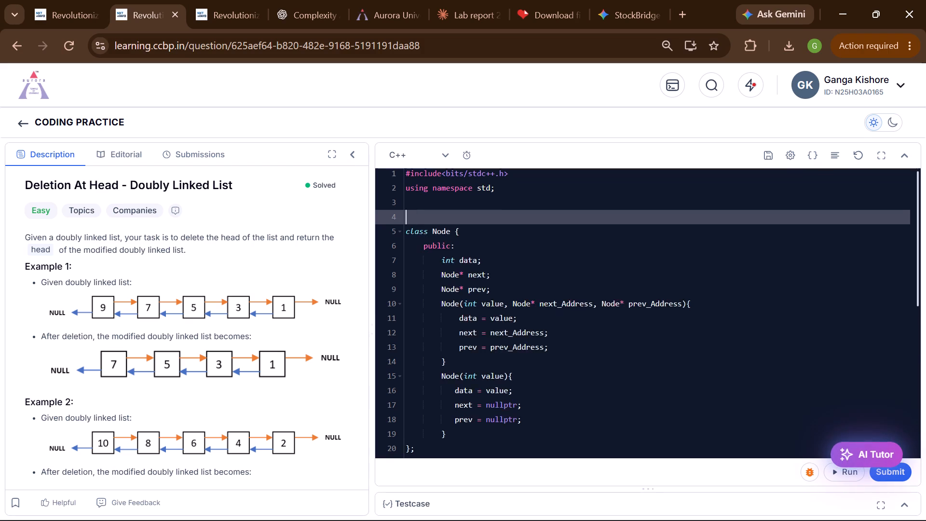
scroll(471, 271, down, 1)
click(425, 347)
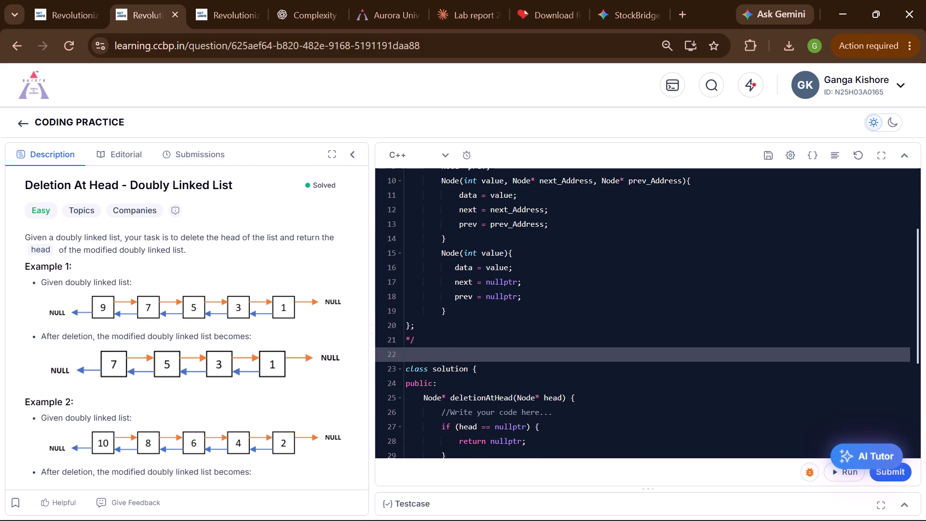
key(Up)
key(Right)
key(Right)
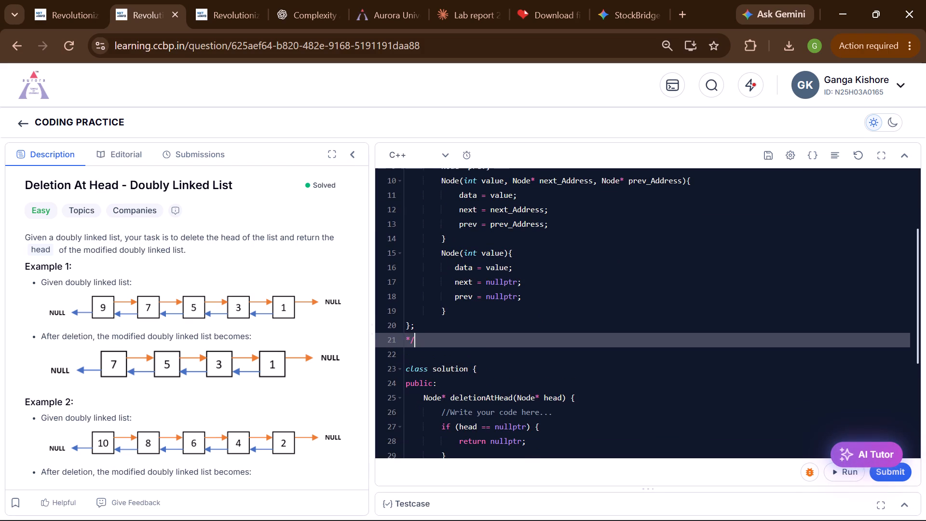
key(BackSpace)
key(BackSpace)
Capture a screenshot of the Deletion At Head problem with the uncommented Node class showing.
scroll(425, 347, up, 2)
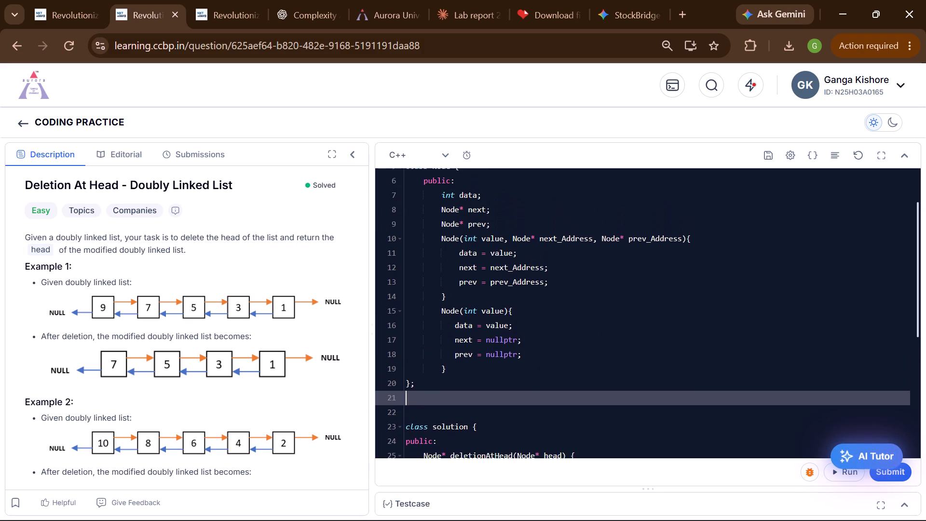
scroll(425, 347, up, 1)
key(super+Print)
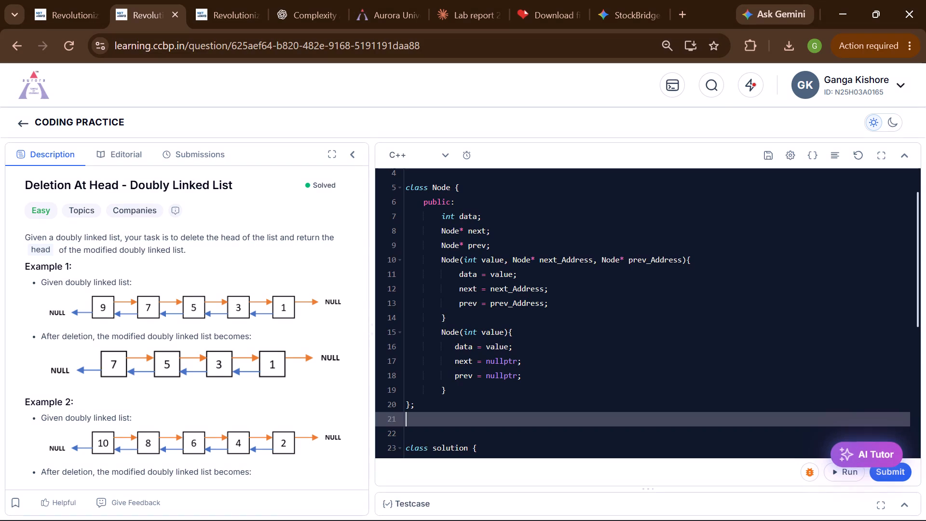
Copy the entire Deletion At Head - Doubly Linked List code.
click(498, 353)
key(ctrl+a)
key(ctrl+c)
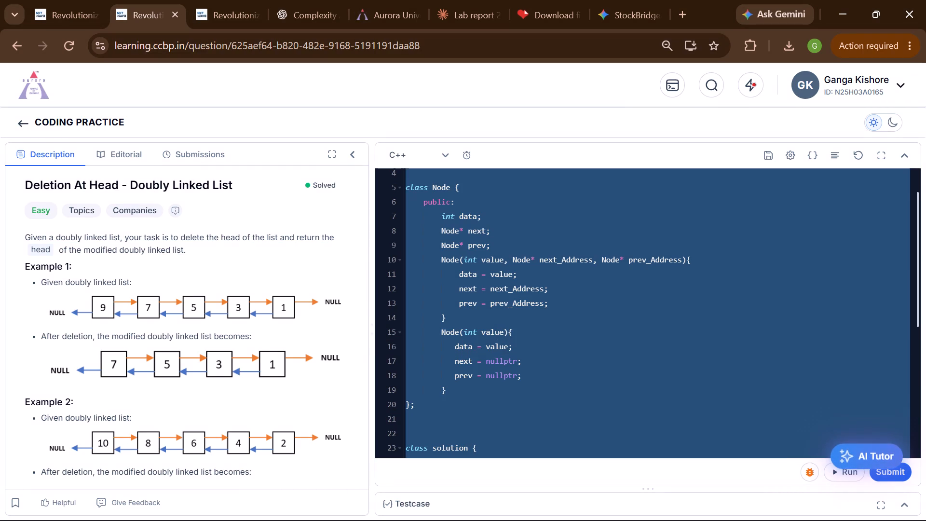
Switch to the Word report and paste the code screenshot on a new unnumbered line under experiment 2.6's Implementation (Code) heading.
click(520, 215)
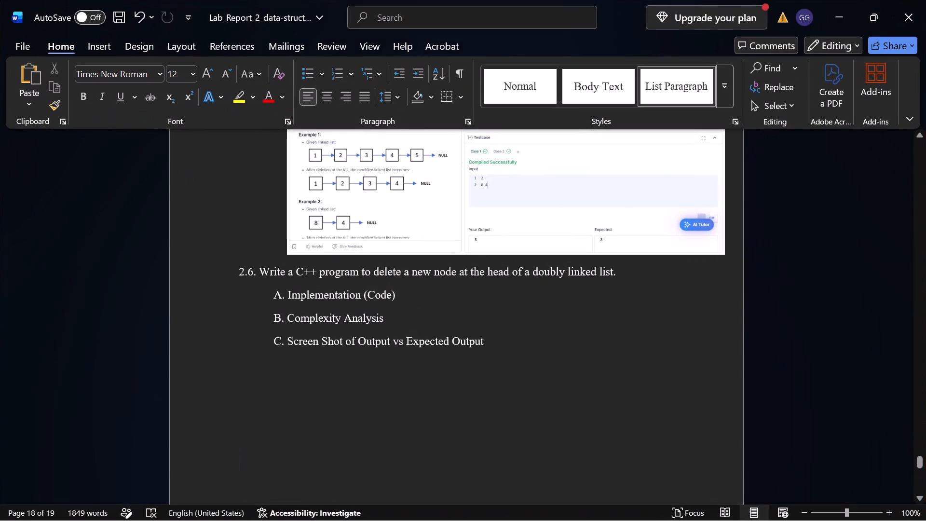
click(422, 295)
key(Return)
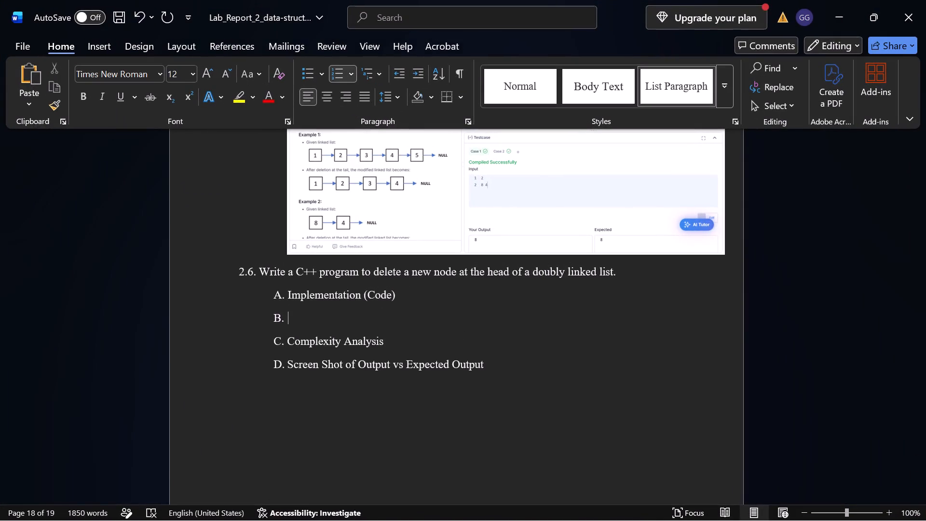
key(BackSpace)
key(super+v)
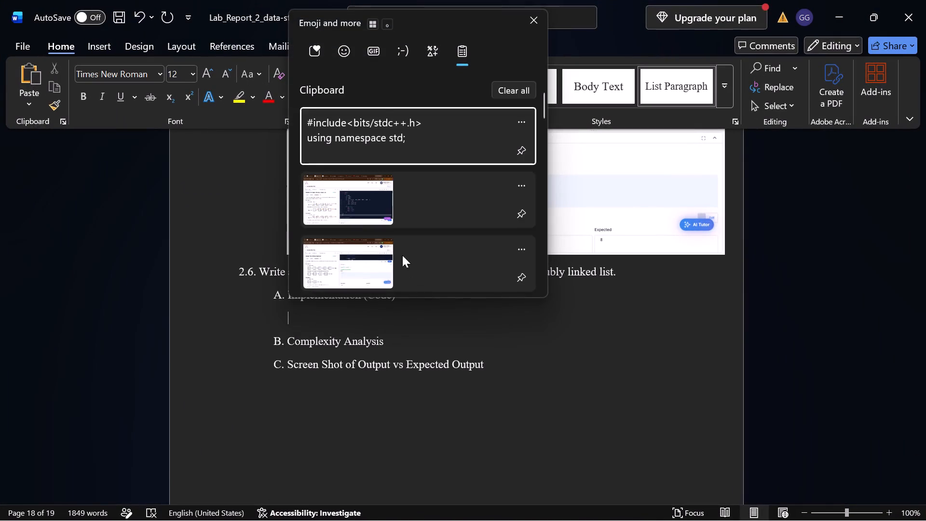
click(350, 218)
key(ctrl+v)
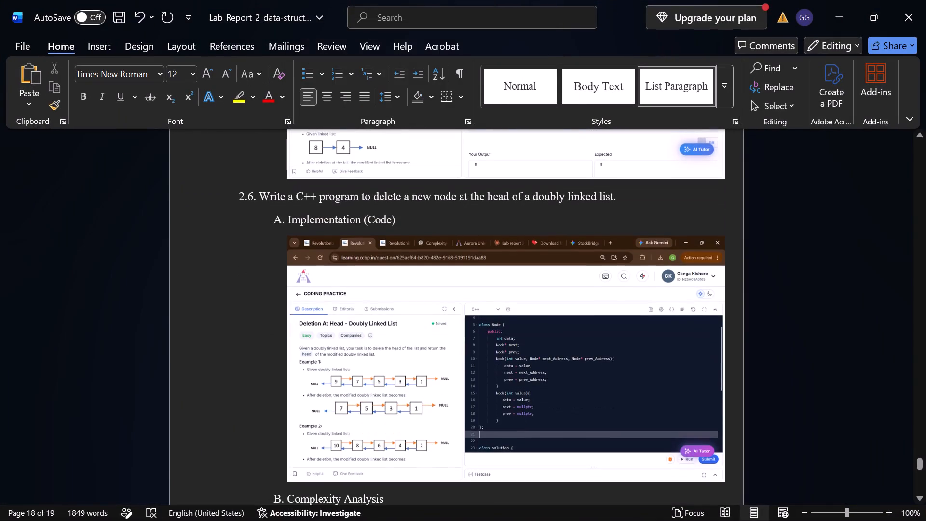
Paste the copied head deletion code from the clipboard history on a new line below the experiment 2.6 code screenshot.
key(Return)
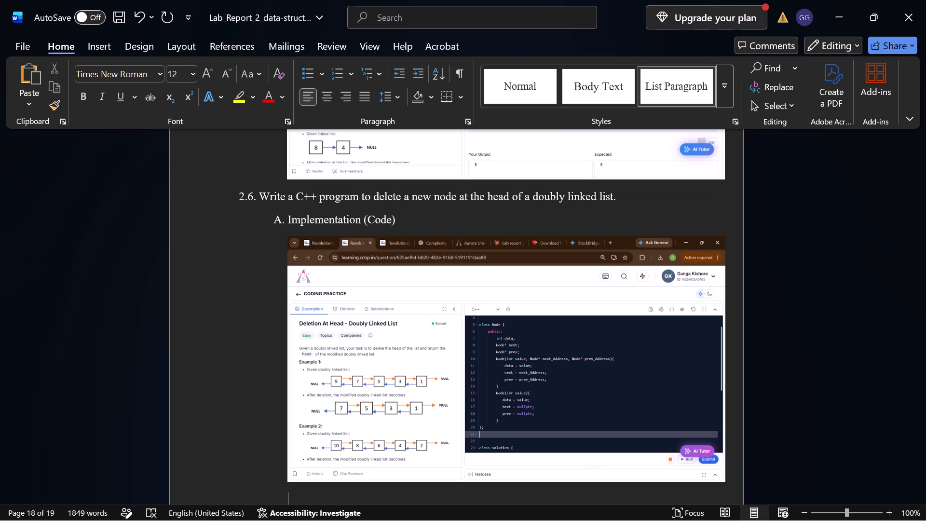
key(super+b)
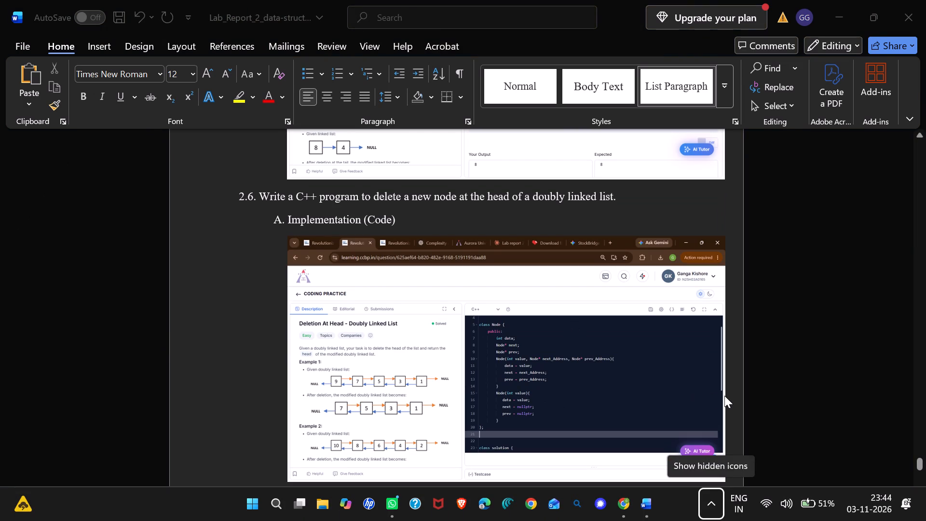
scroll(655, 381, down, 1)
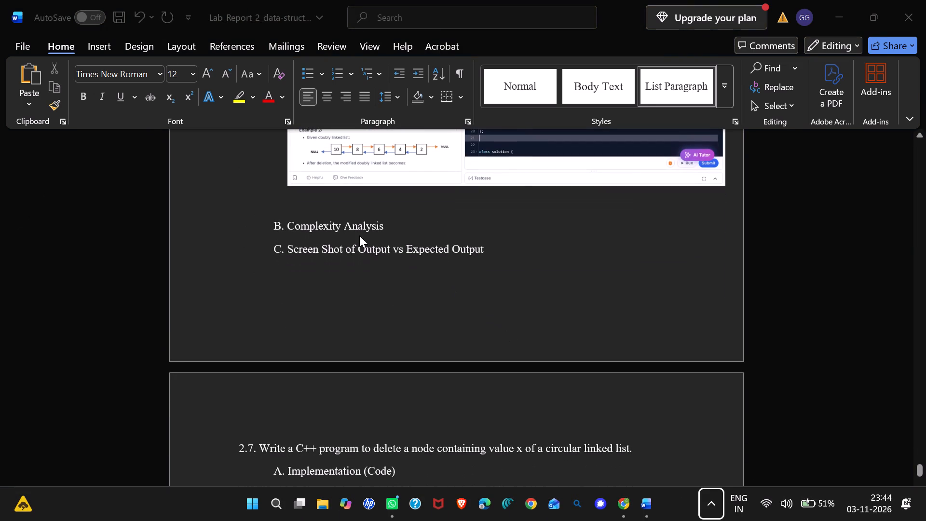
click(317, 208)
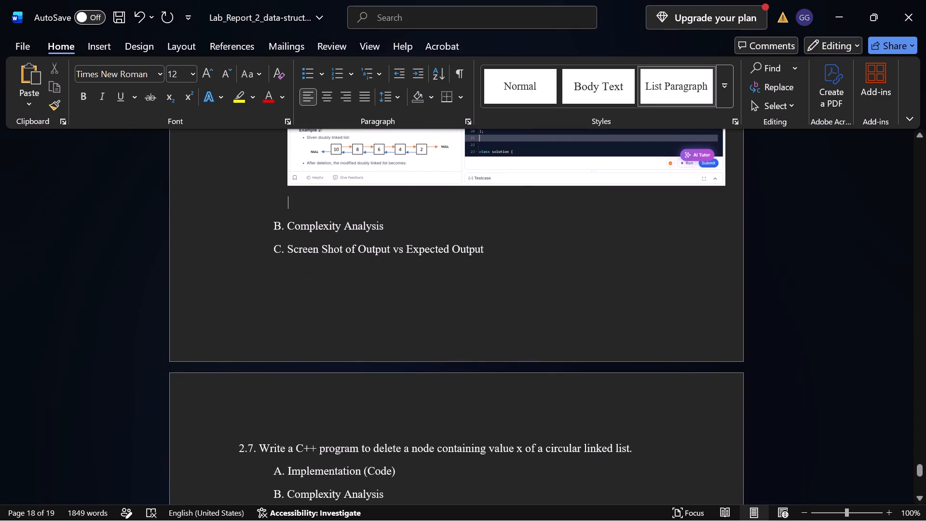
key(super+v)
click(354, 334)
key(ctrl+v)
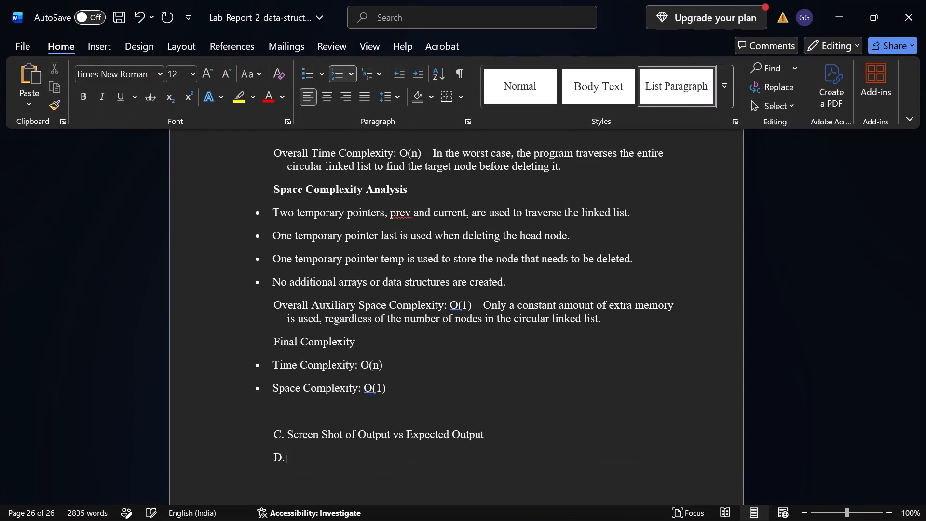
key(ctrl+v)
key(ctrl+s)
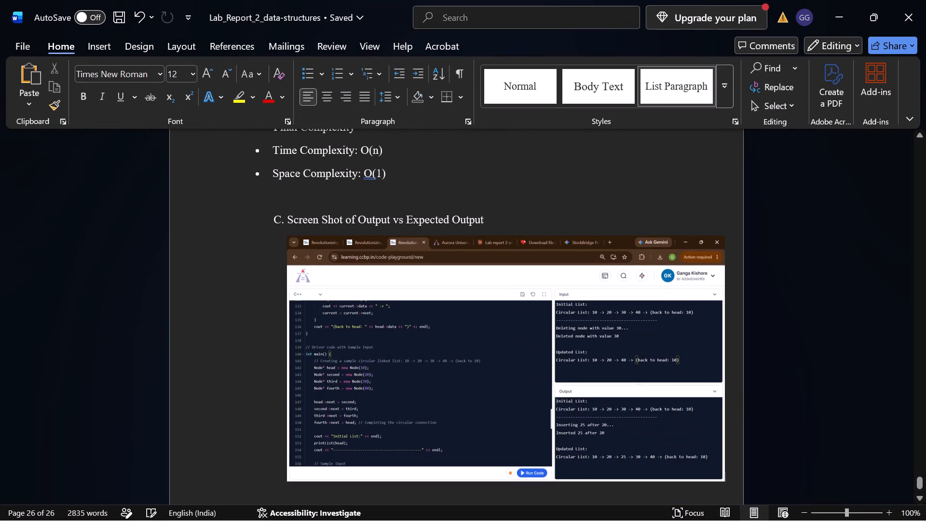
Look back over experiment 2.7's complexity analysis and code up to its heading.
scroll(497, 444, up, 3)
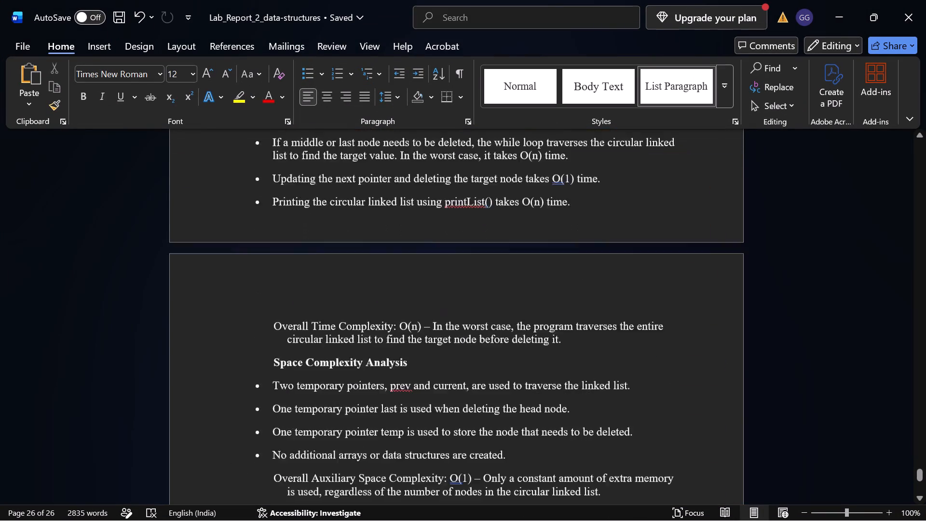
scroll(497, 444, up, 6)
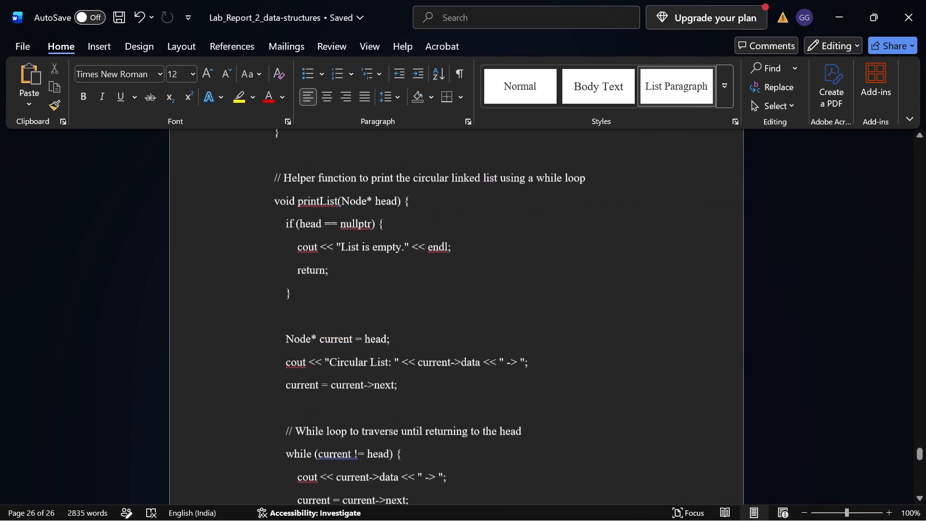
scroll(497, 444, up, 5)
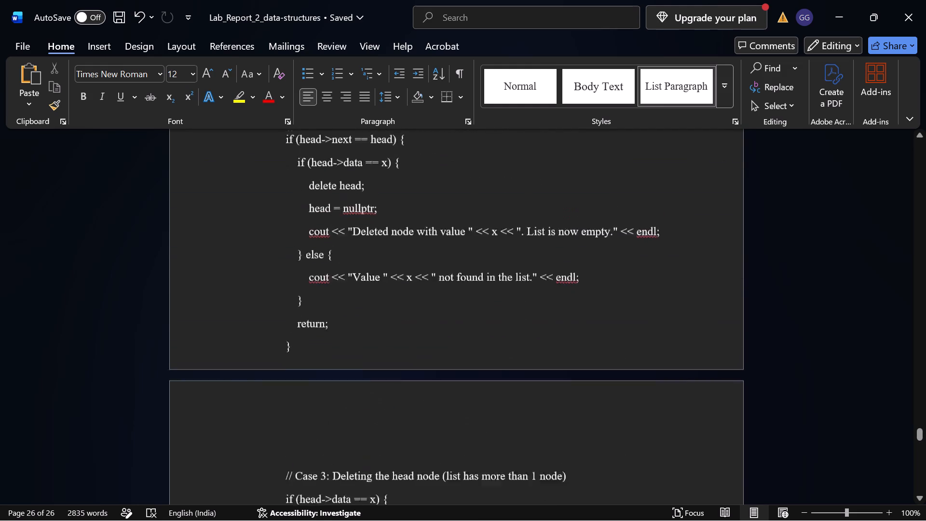
scroll(497, 444, up, 5)
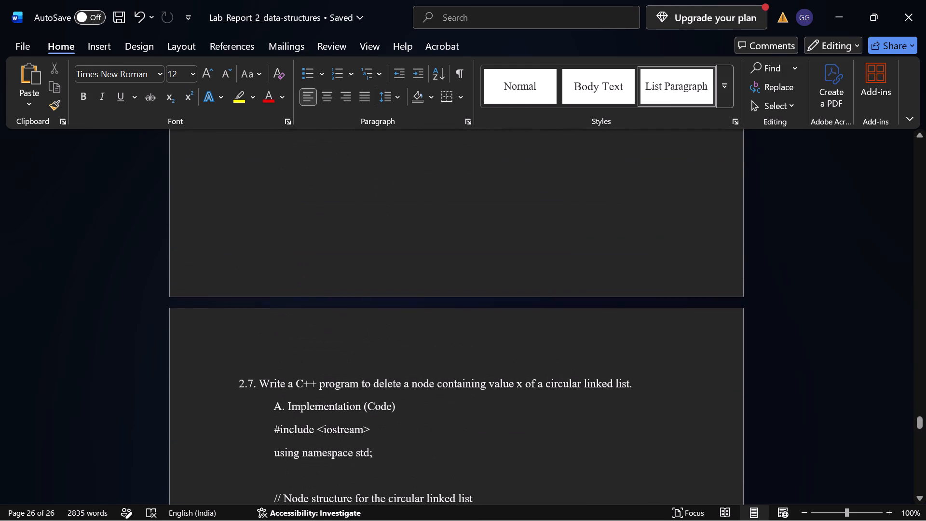
Switch to the code playground in Chrome, run the C++ code and read through its output.
click(504, 218)
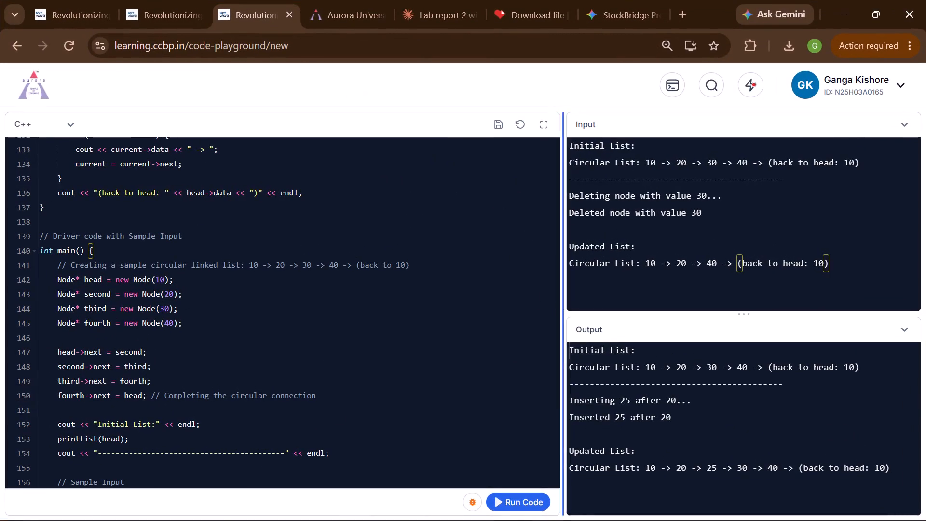
click(505, 507)
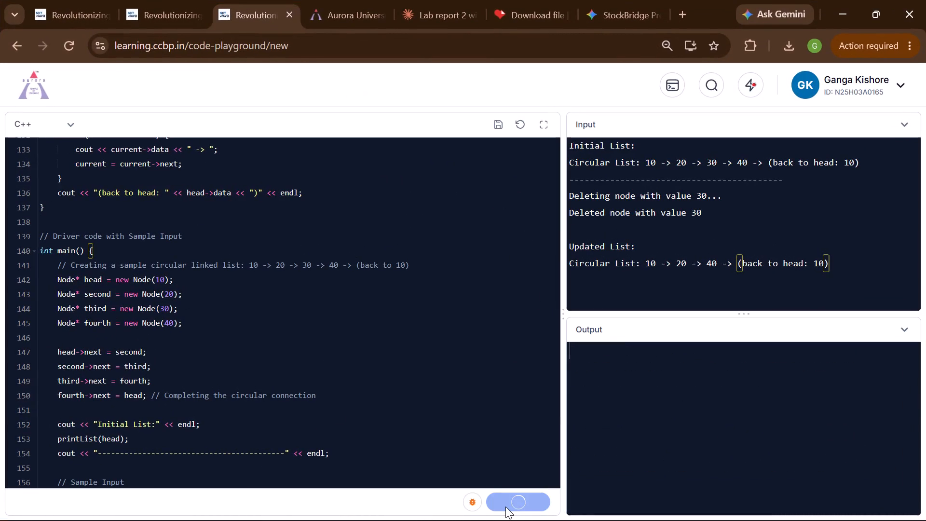
click(537, 499)
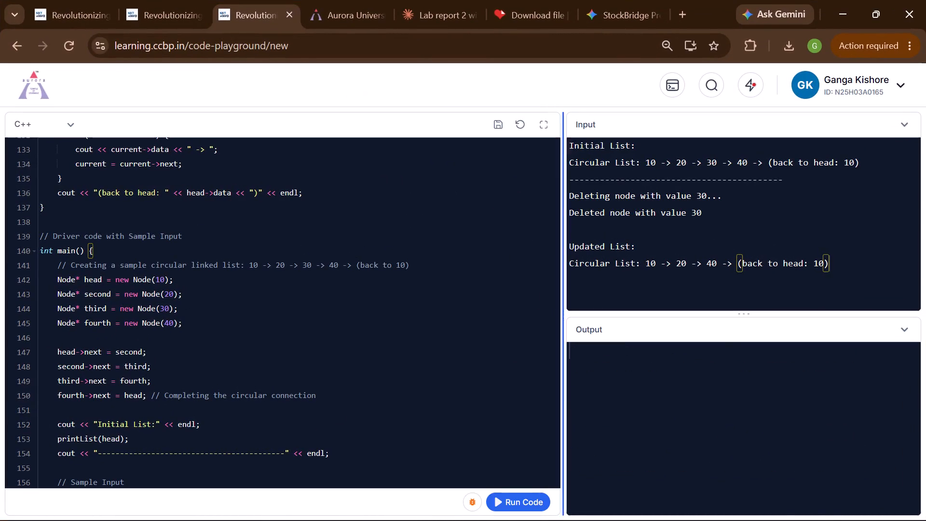
scroll(627, 426, down, 4)
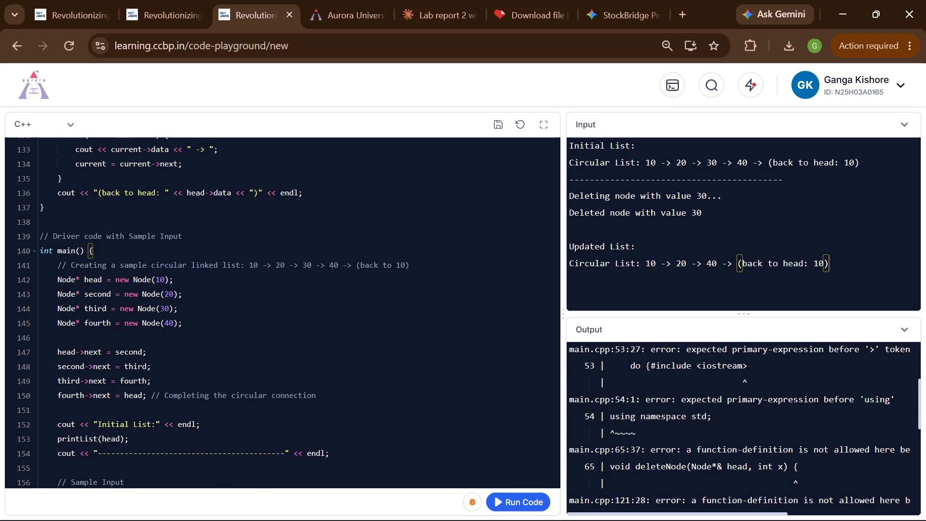
scroll(627, 426, down, 3)
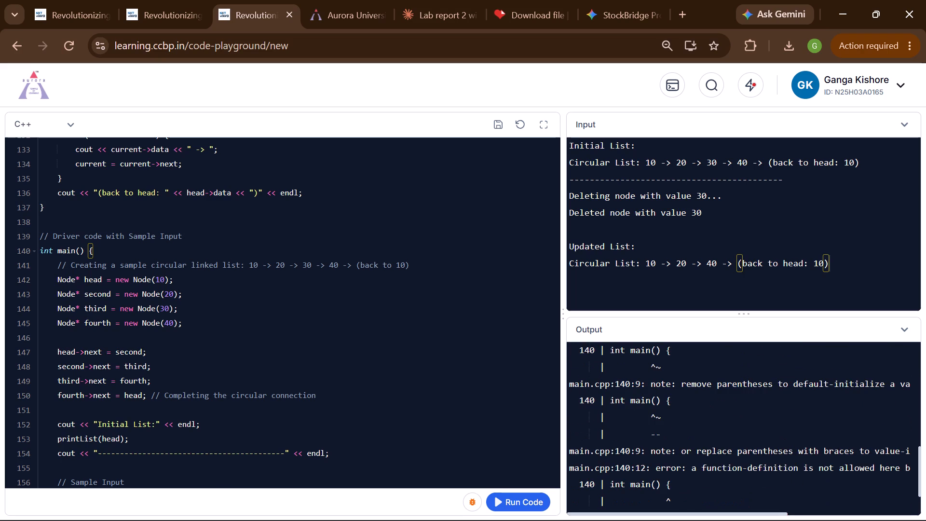
click(622, 296)
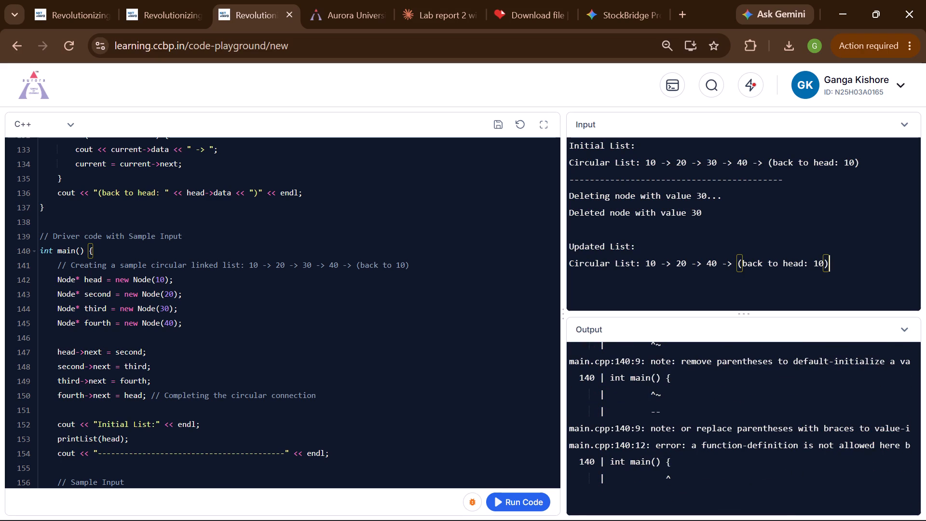
scroll(687, 466, up, 8)
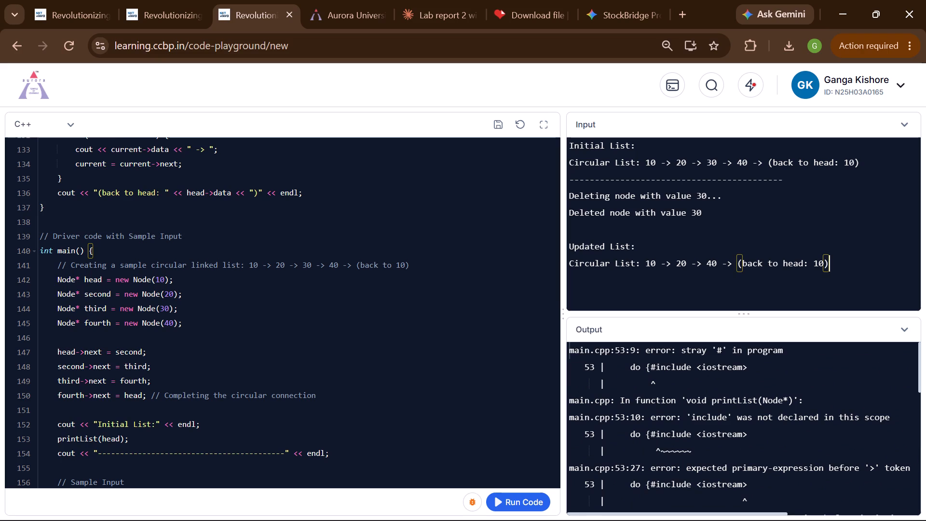
Switch back to the Word report and look back through experiments 2.6 and 2.5, checking their code, analysis and screenshots.
click(563, 215)
scroll(397, 305, up, 2)
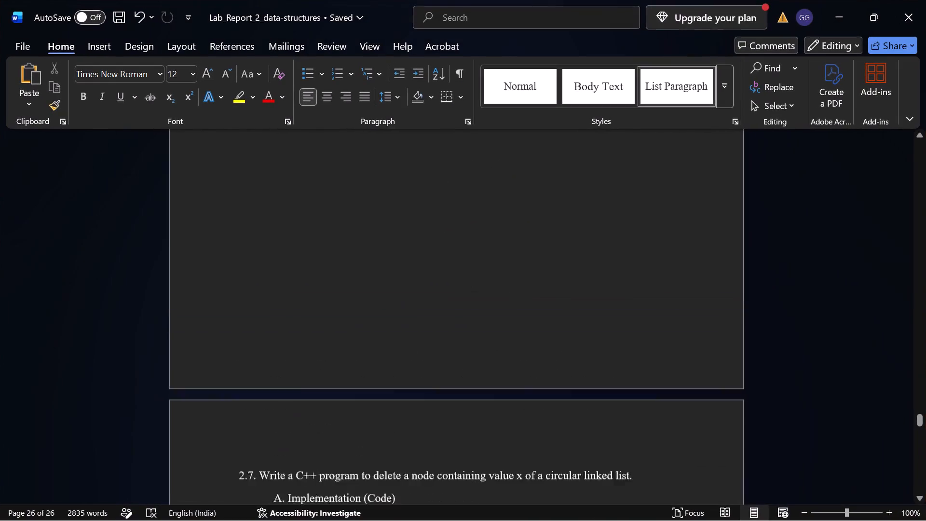
scroll(397, 305, up, 8)
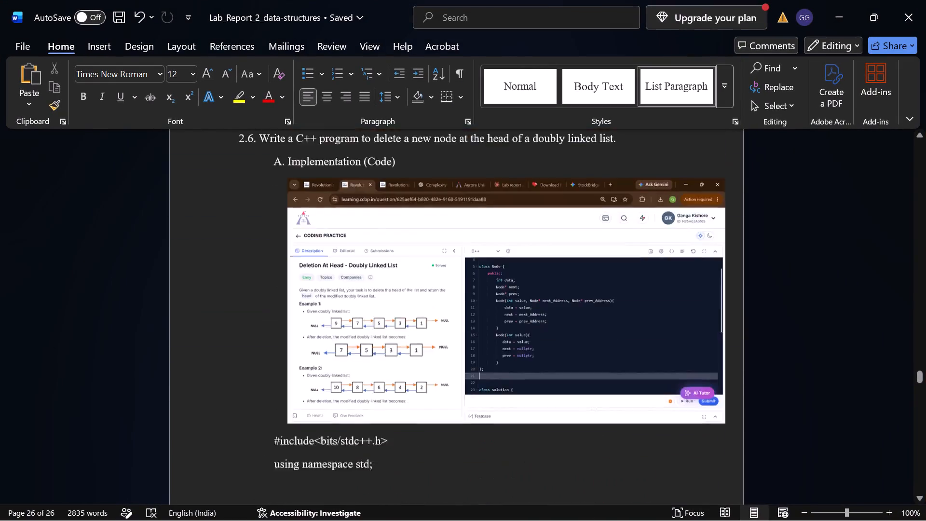
scroll(397, 305, up, 1)
scroll(397, 305, down, 4)
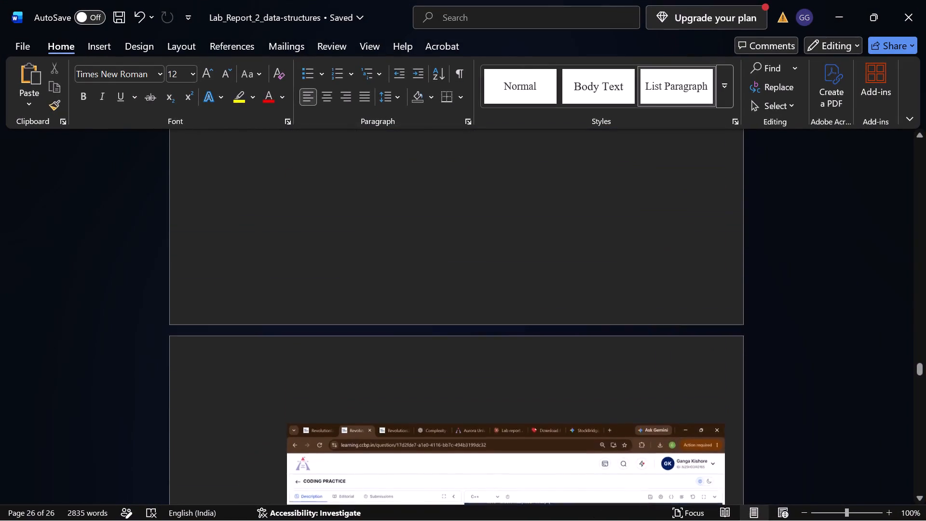
scroll(397, 305, up, 5)
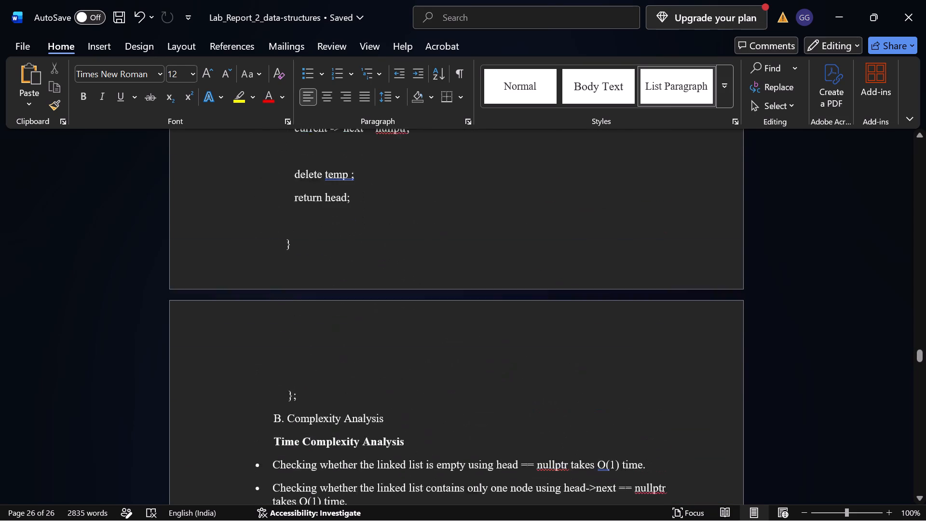
scroll(397, 305, up, 4)
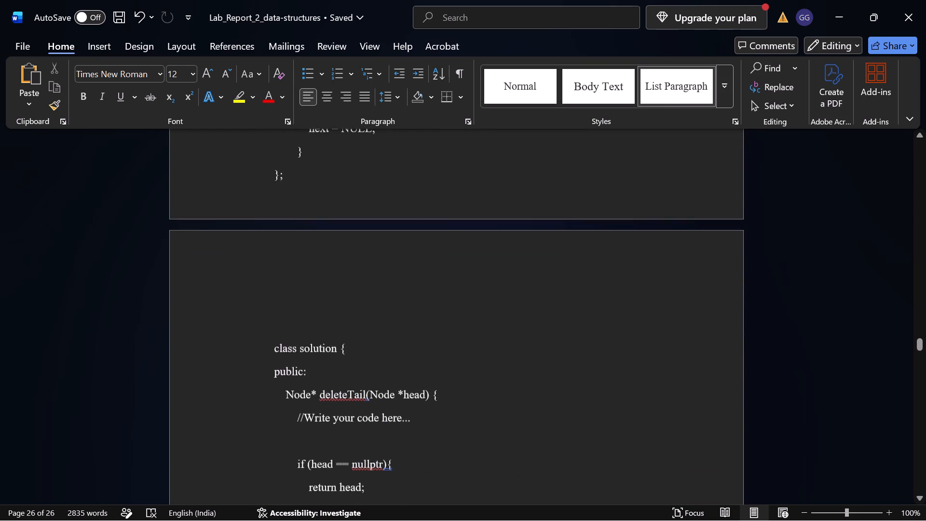
scroll(397, 305, up, 4)
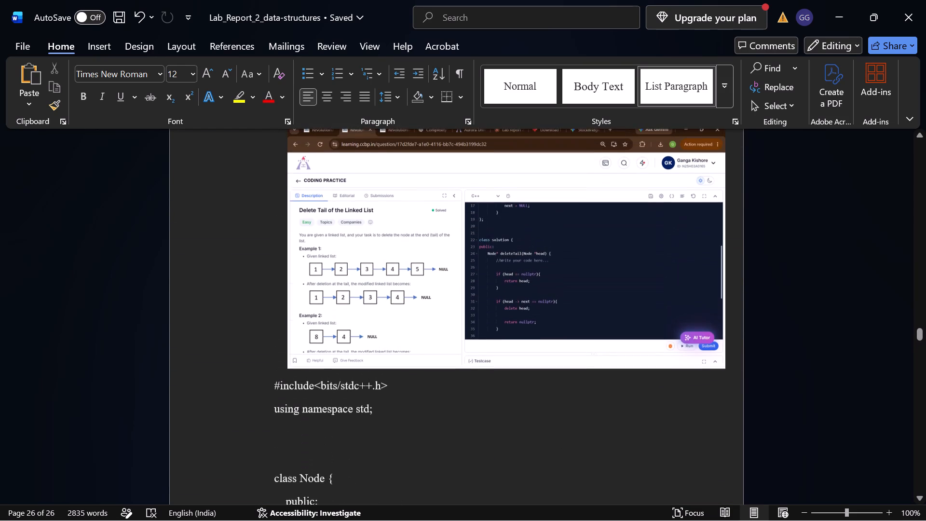
scroll(397, 305, up, 1)
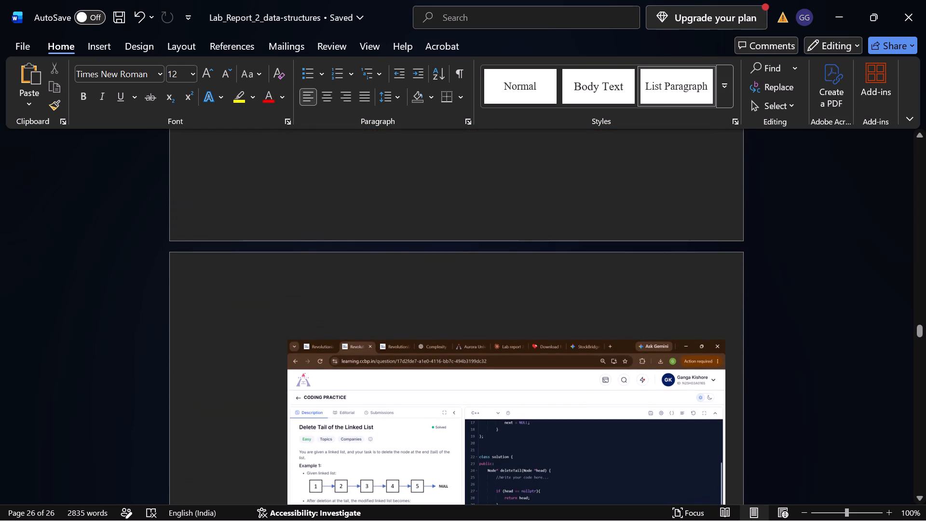
scroll(397, 305, up, 1)
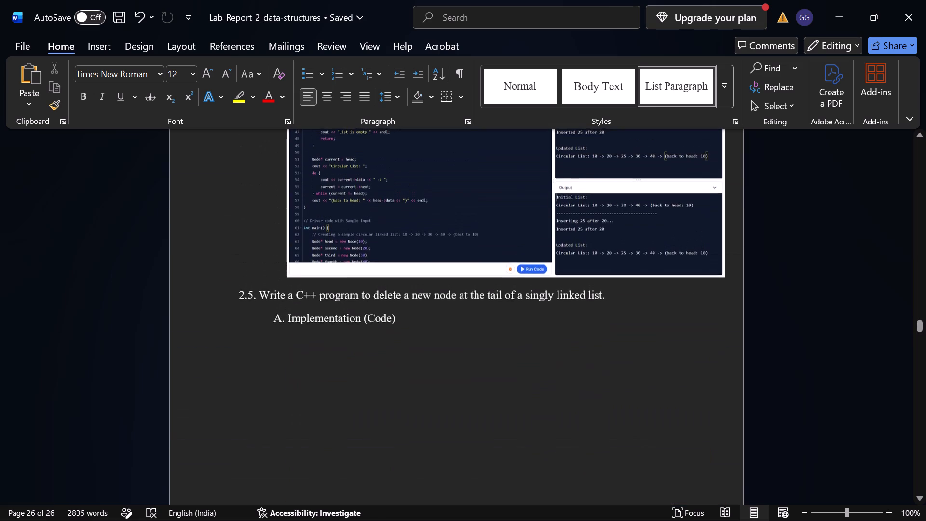
Look back over experiment 2.4 in the report, from its output screenshot through the complexity analysis and code up to its heading.
scroll(397, 305, up, 1)
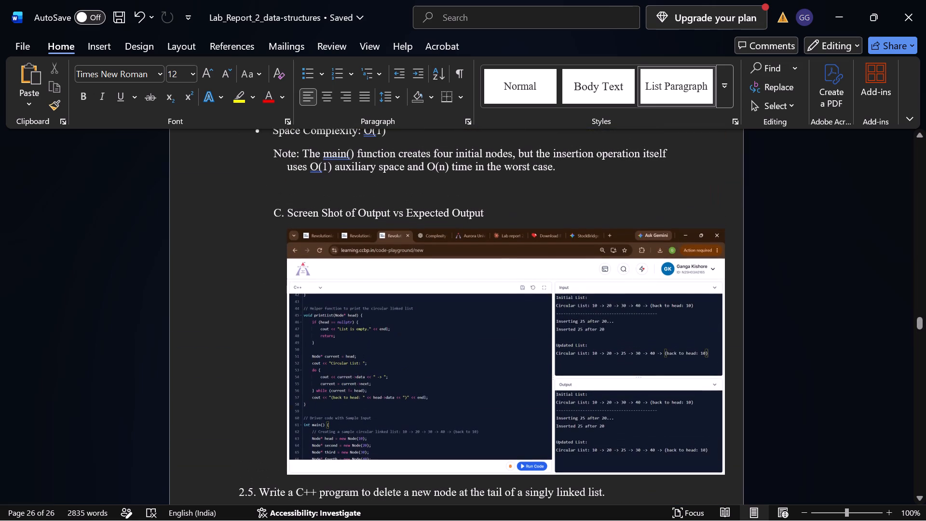
click(397, 305)
click(250, 344)
scroll(250, 344, up, 1)
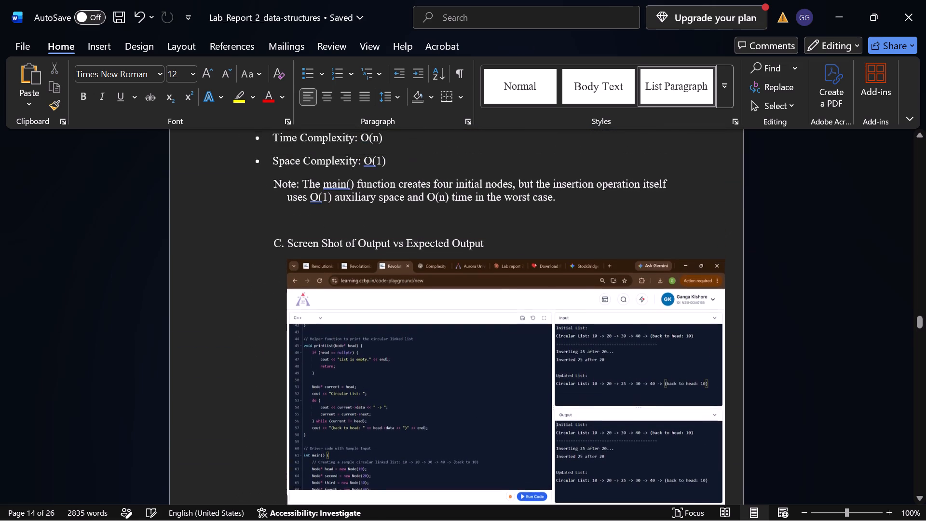
scroll(250, 344, up, 3)
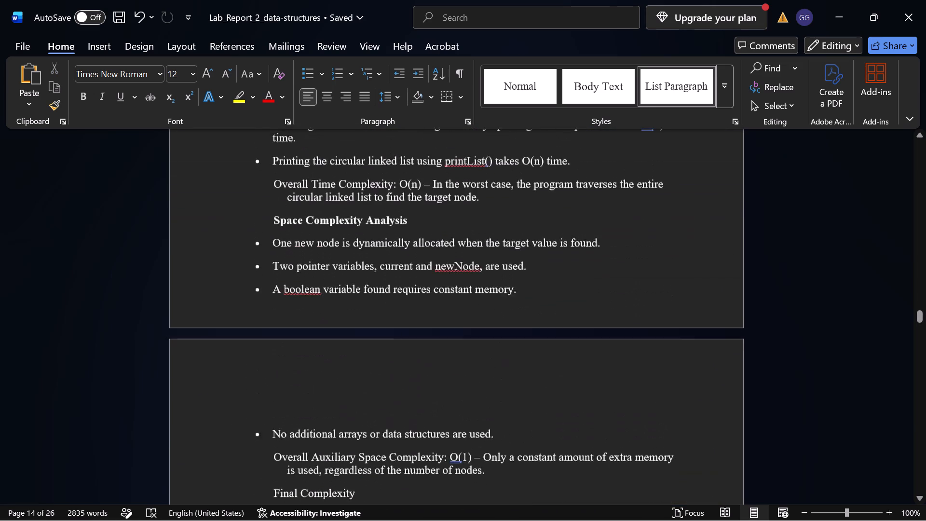
scroll(250, 344, up, 3)
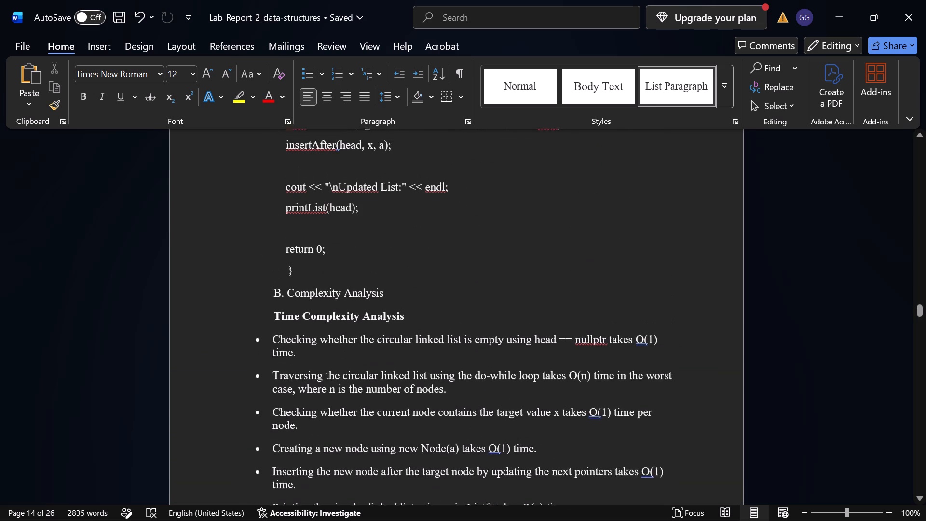
scroll(250, 344, up, 3)
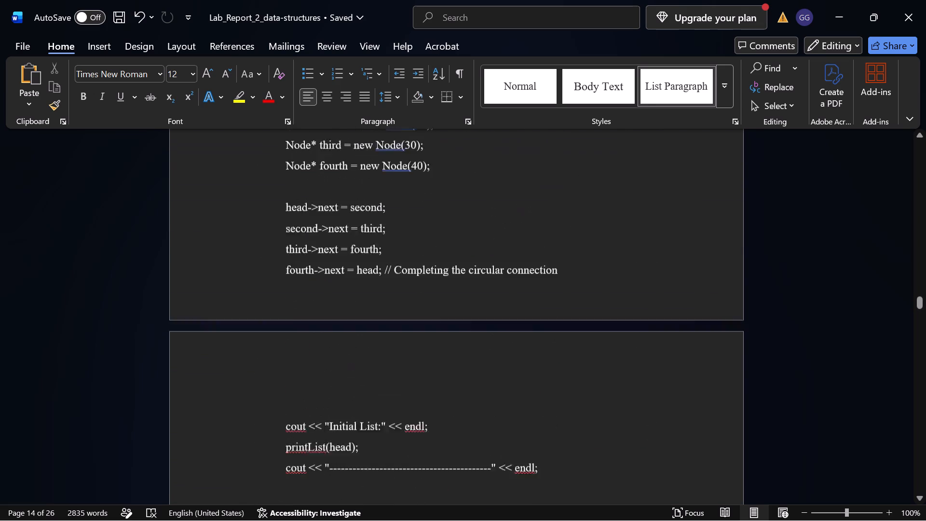
scroll(250, 344, up, 3)
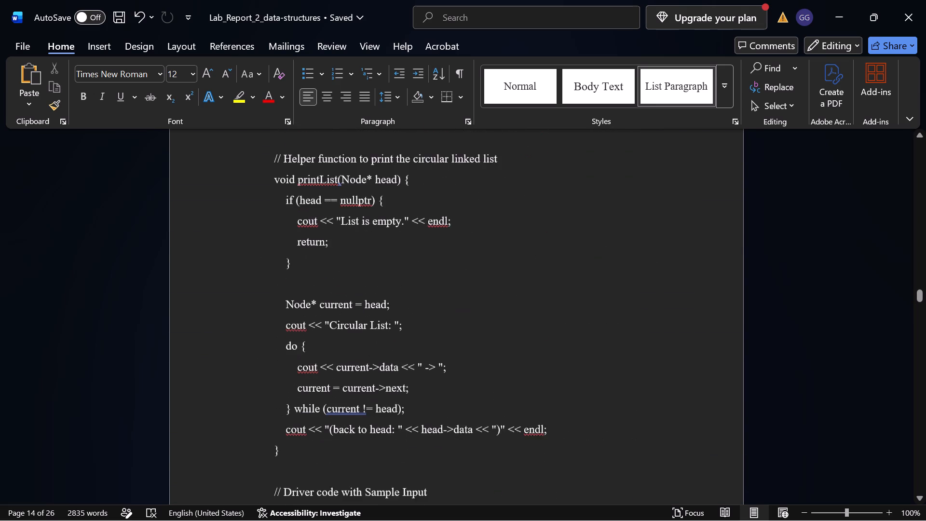
scroll(250, 344, up, 2)
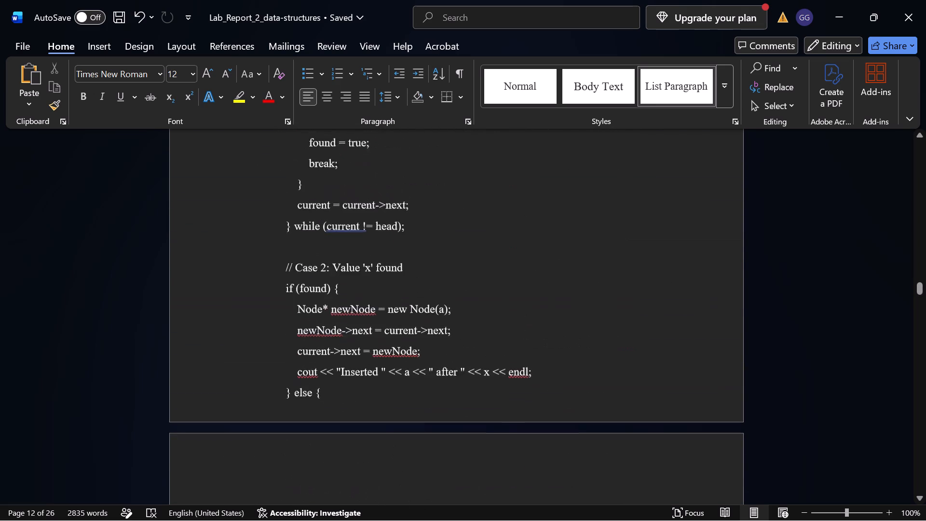
scroll(250, 344, up, 4)
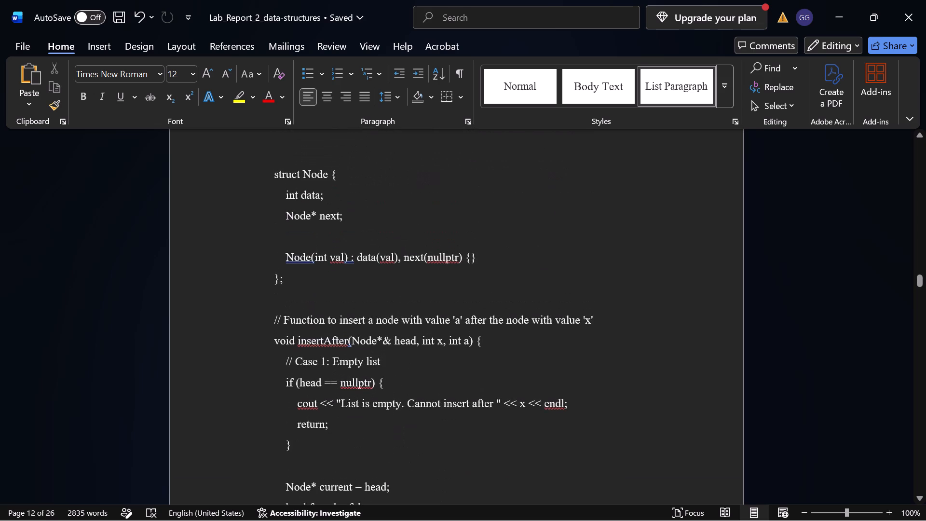
scroll(250, 344, up, 4)
click(250, 344)
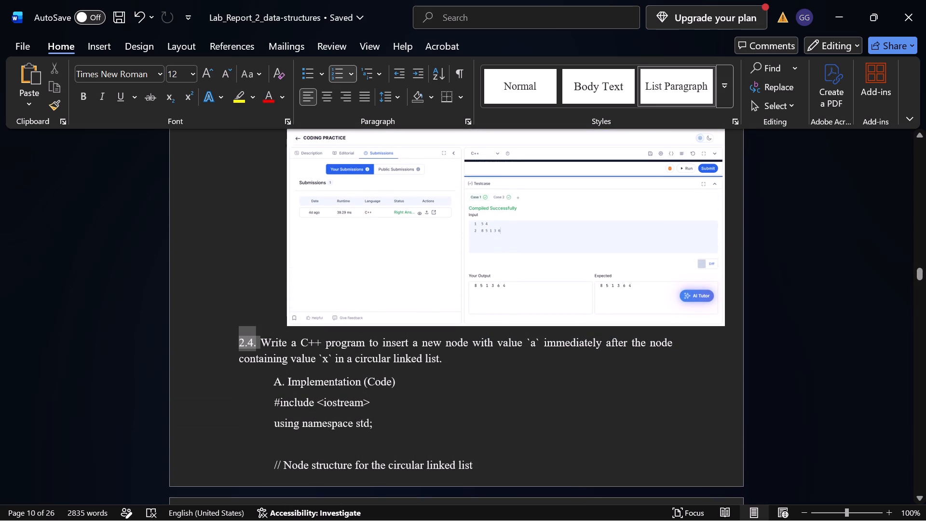
click(250, 344)
scroll(250, 344, up, 1)
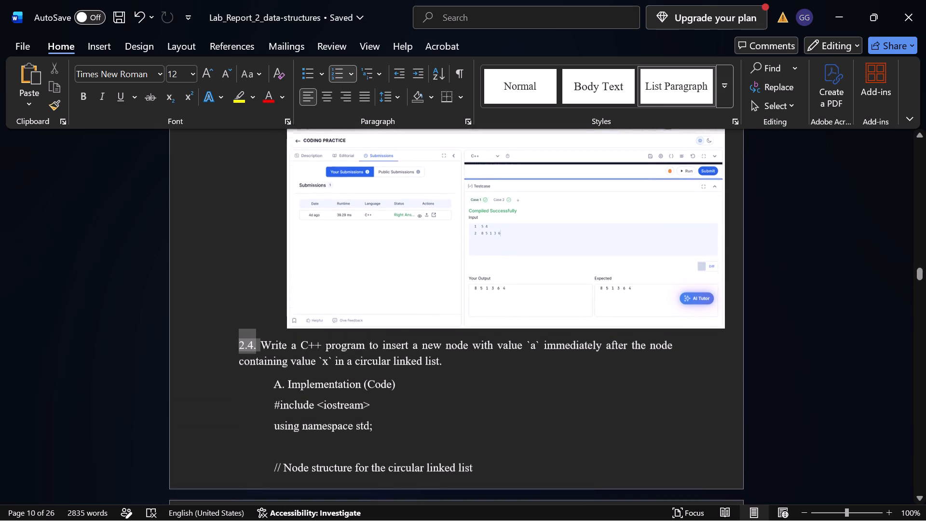
Look back over experiment 2.3's complexity analysis and code up to the start of its class Node listing.
scroll(250, 344, up, 3)
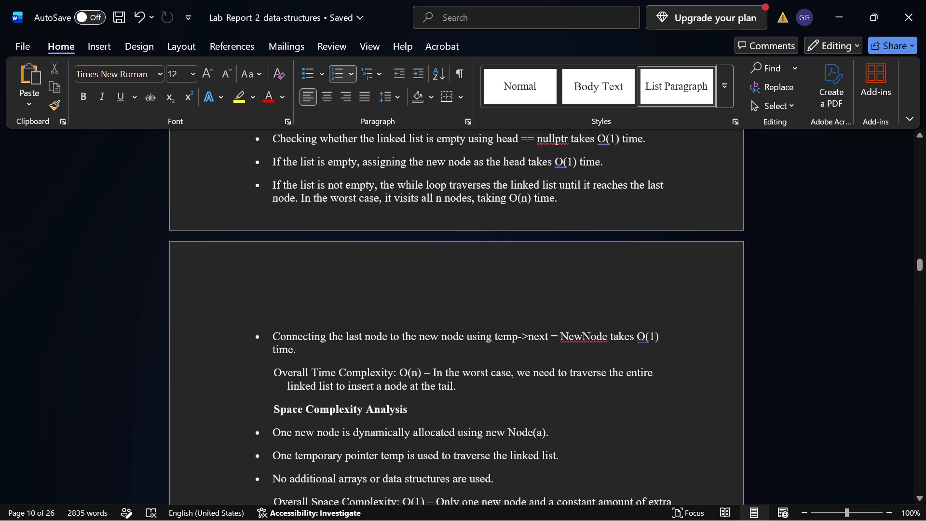
scroll(250, 344, up, 2)
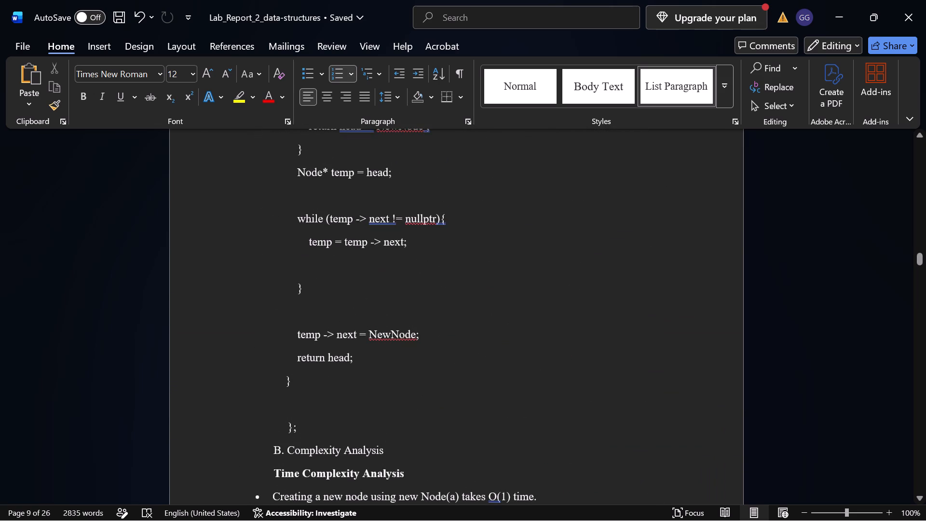
scroll(250, 344, up, 2)
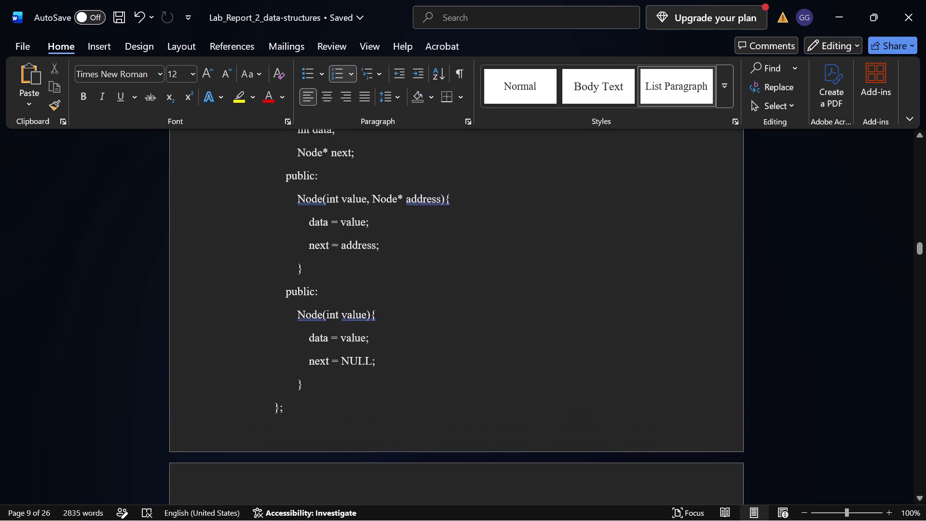
scroll(250, 344, up, 1)
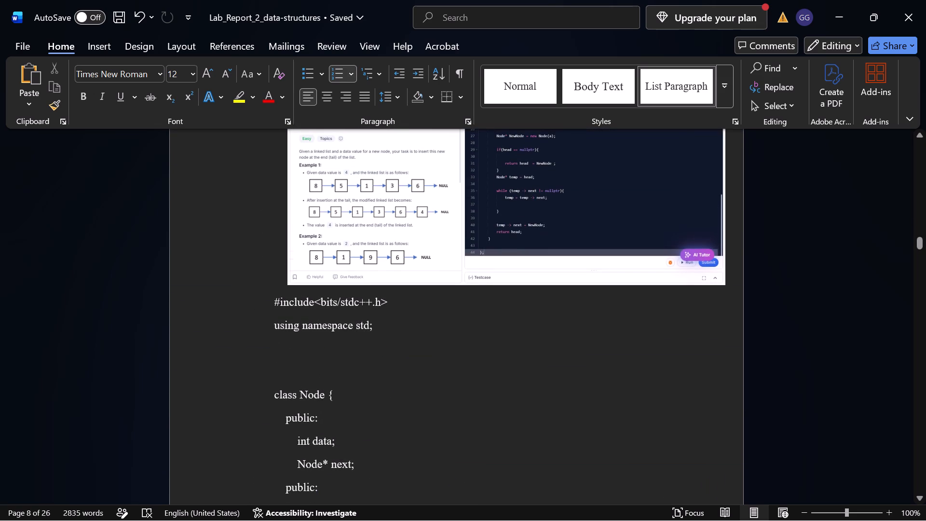
Delete the blank lines above "class Node {" in experiment 2.3's code.
click(278, 371)
key(BackSpace)
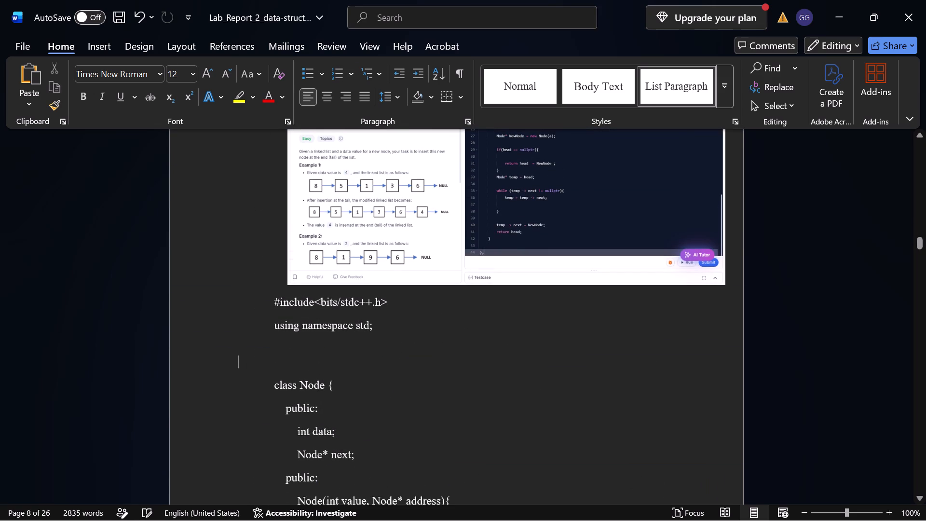
key(BackSpace)
key(BackSpace)
Look back over experiments 2.2 and 2.1, checking their screenshots, complexity analysis and code.
scroll(278, 371, up, 1)
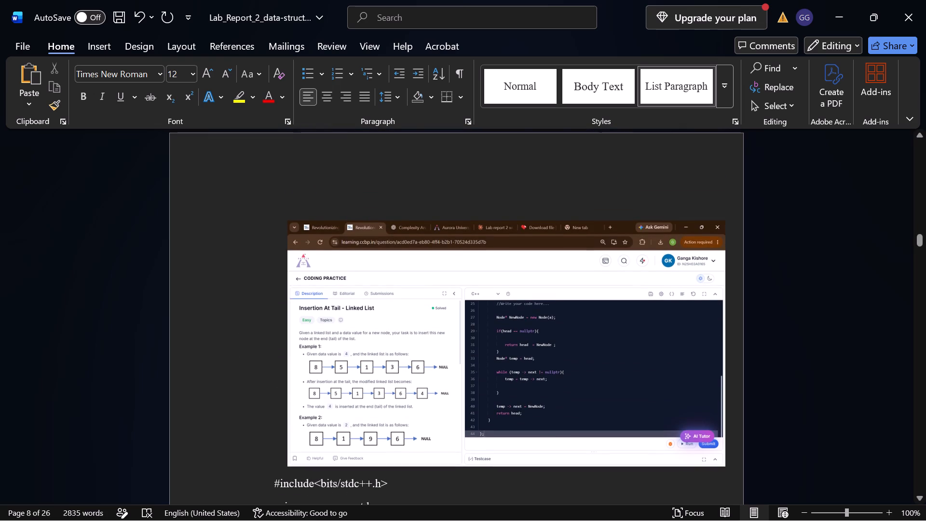
scroll(290, 357, up, 3)
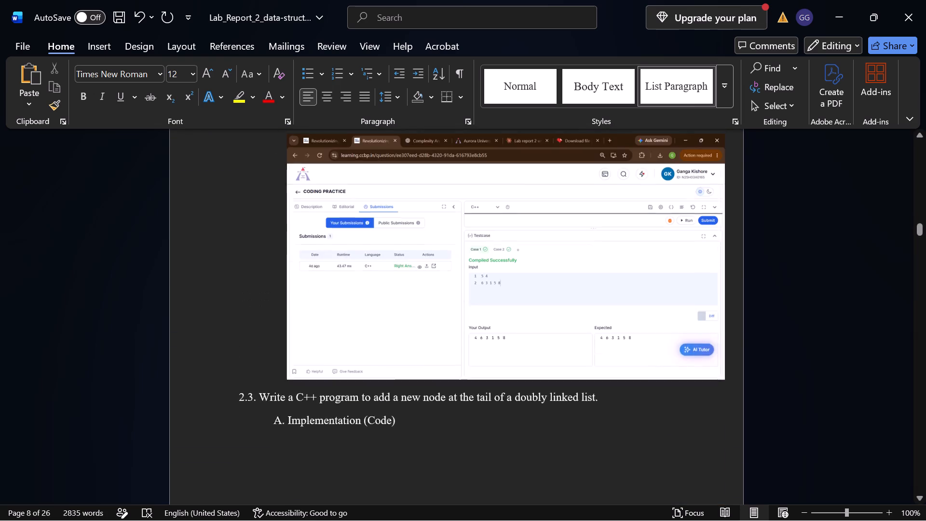
scroll(290, 357, up, 4)
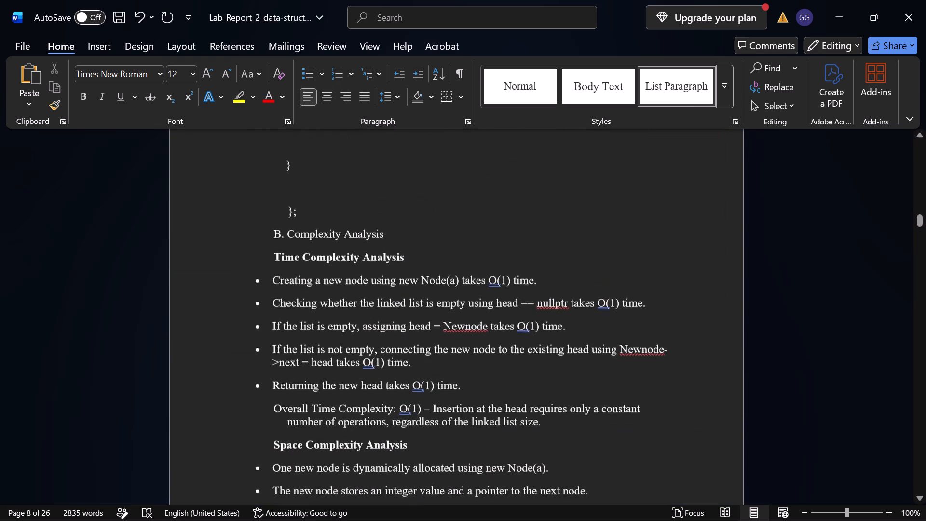
scroll(290, 357, up, 5)
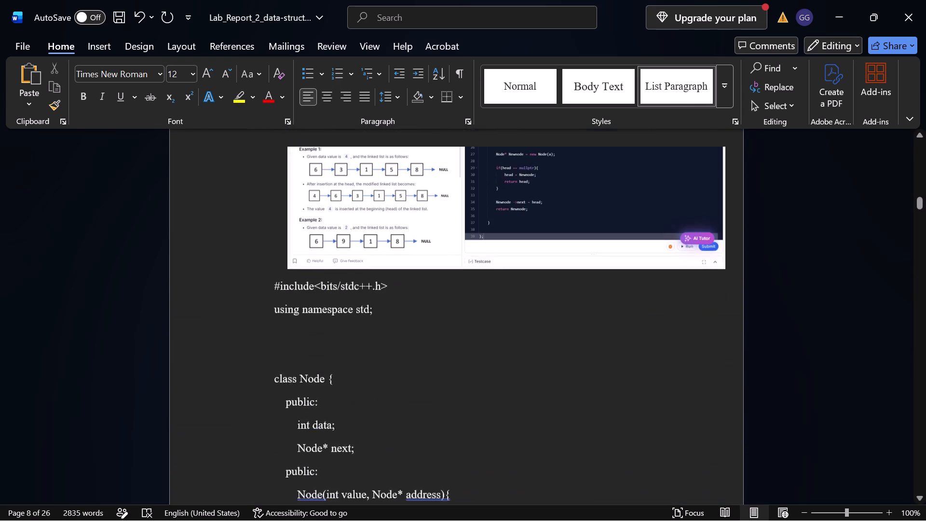
scroll(212, 314, up, 3)
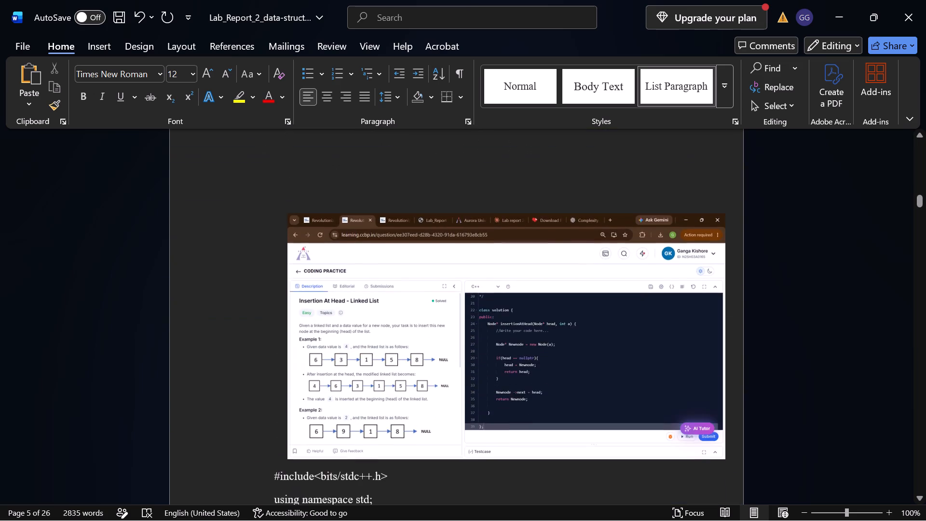
scroll(212, 314, up, 2)
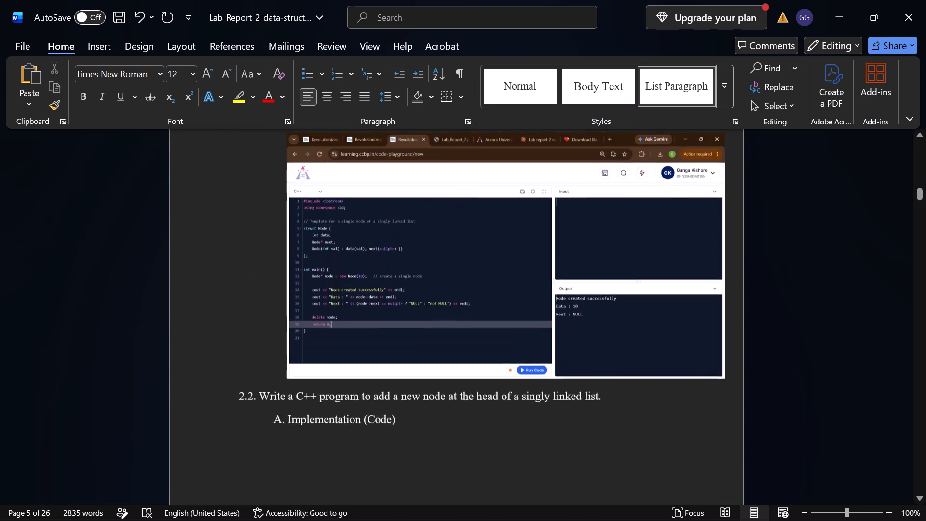
scroll(212, 314, up, 3)
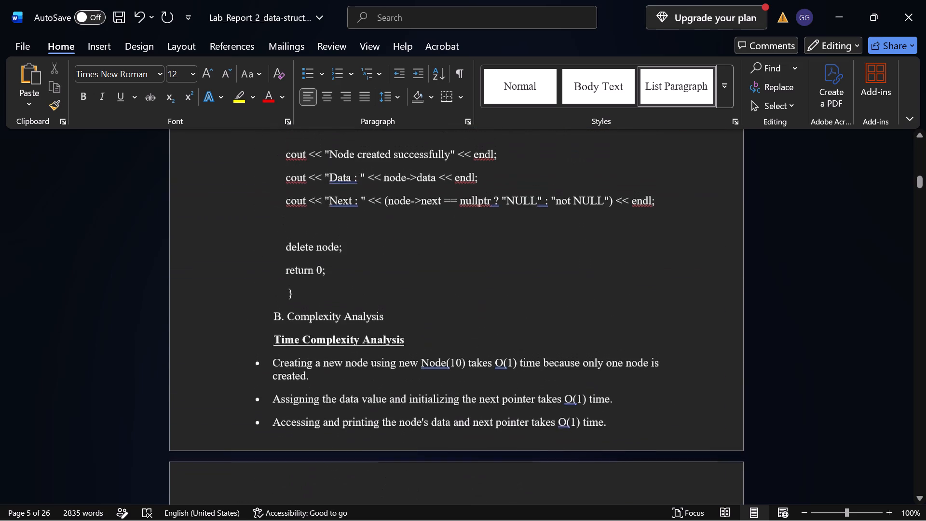
Check the report's cover page and certificate page.
scroll(212, 314, up, 4)
scroll(212, 314, down, 1)
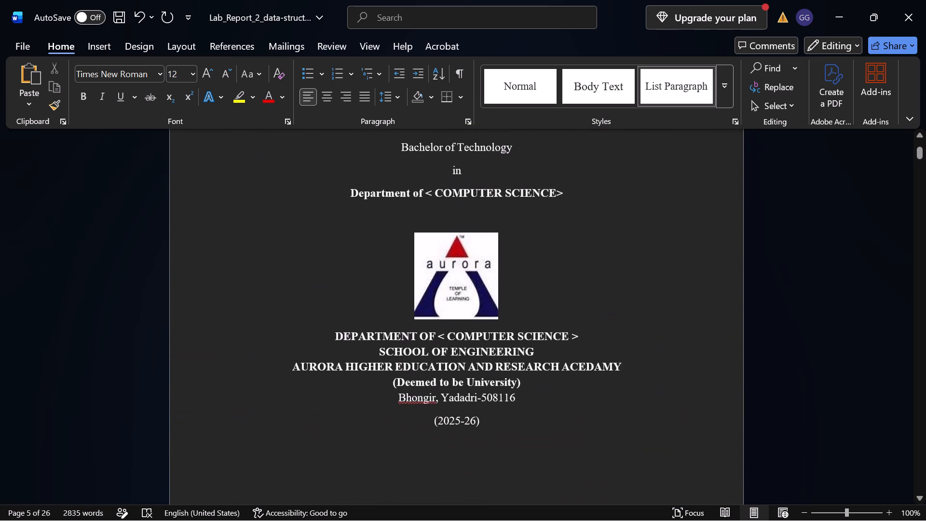
scroll(212, 314, down, 3)
scroll(212, 314, up, 1)
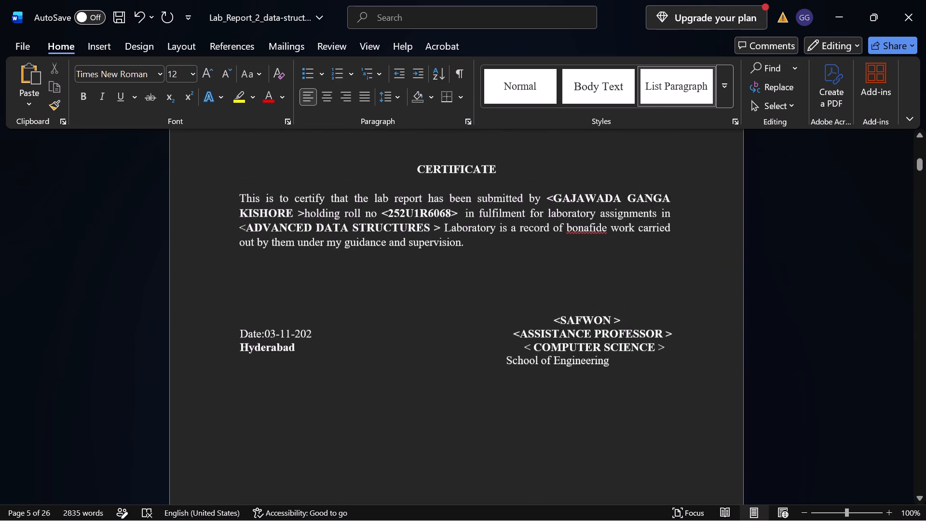
scroll(212, 314, up, 3)
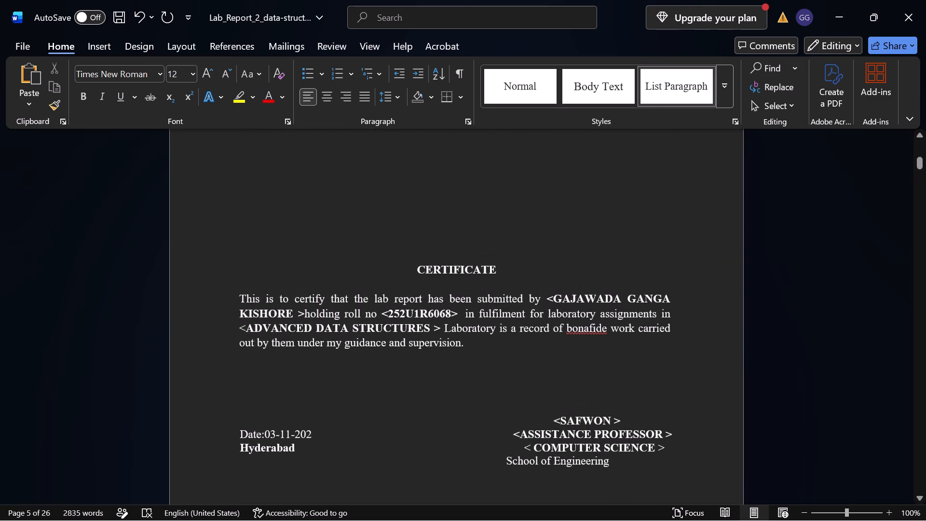
scroll(212, 314, up, 3)
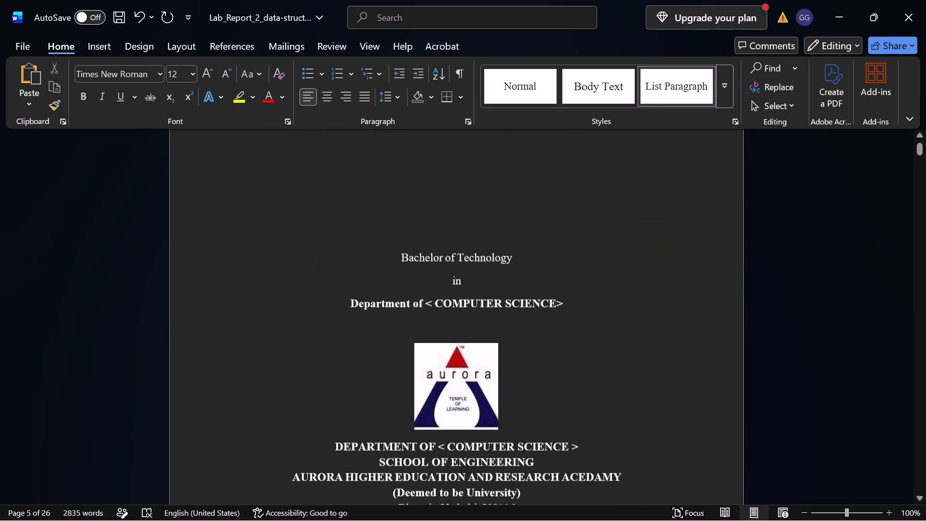
Save the Lab_Report_2_data-structures document.
scroll(212, 314, up, 2)
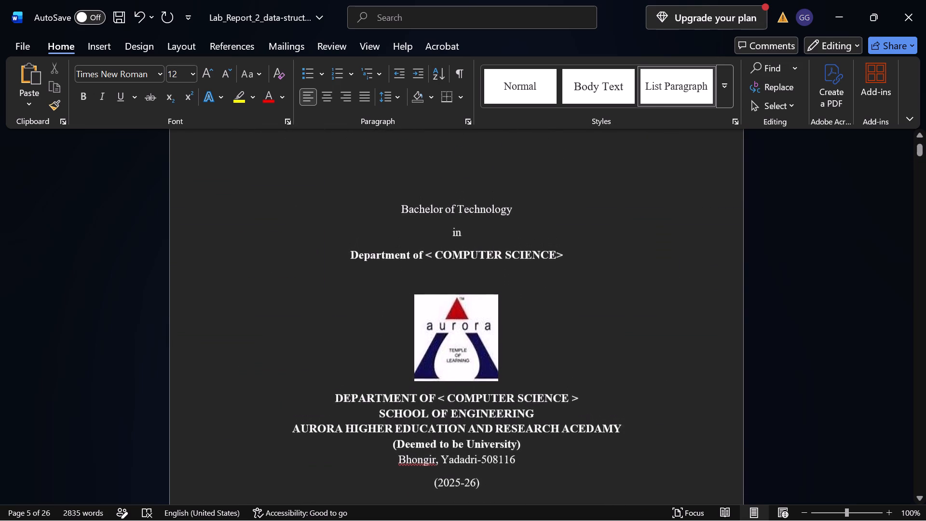
scroll(212, 314, up, 1)
key(ctrl+s)
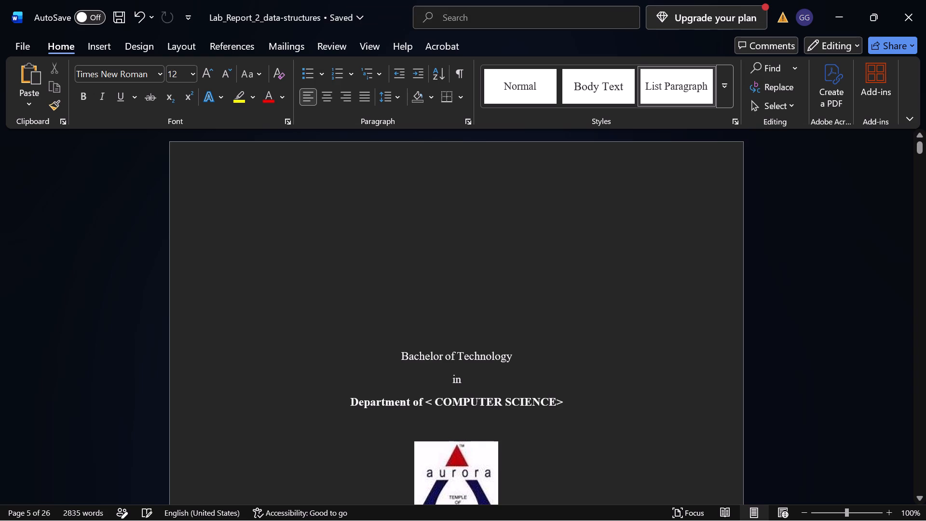
Switch to Chrome and open iLovePDF's WORD to PDF converter, bringing up the file selection for the Word document.
click(292, 175)
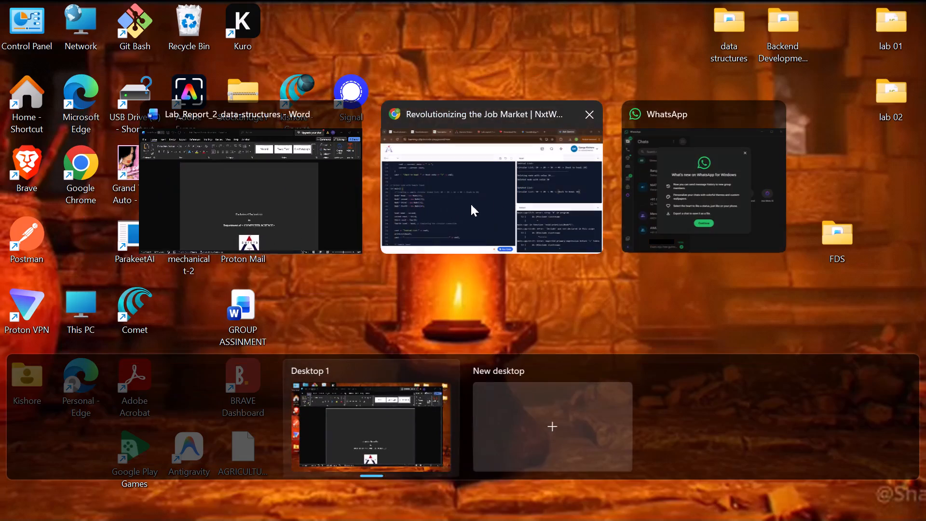
click(497, 203)
click(528, 0)
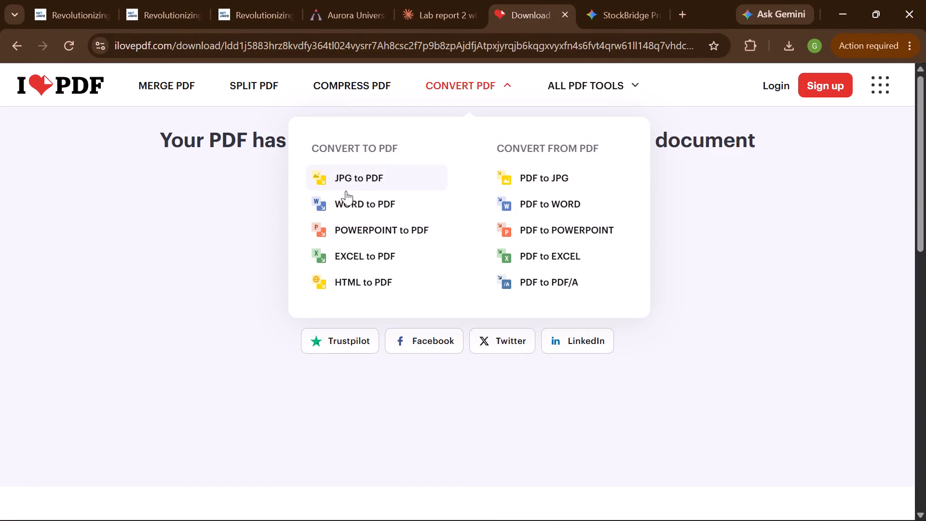
click(356, 199)
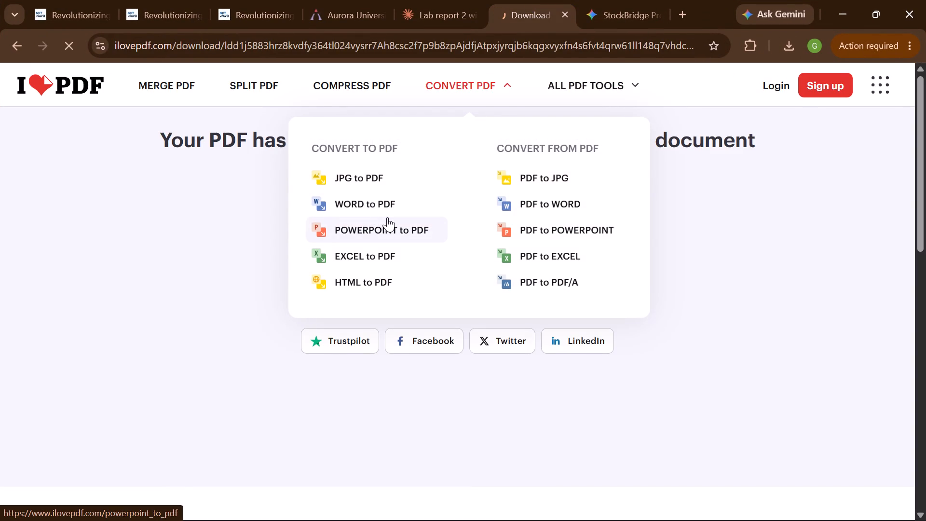
click(408, 244)
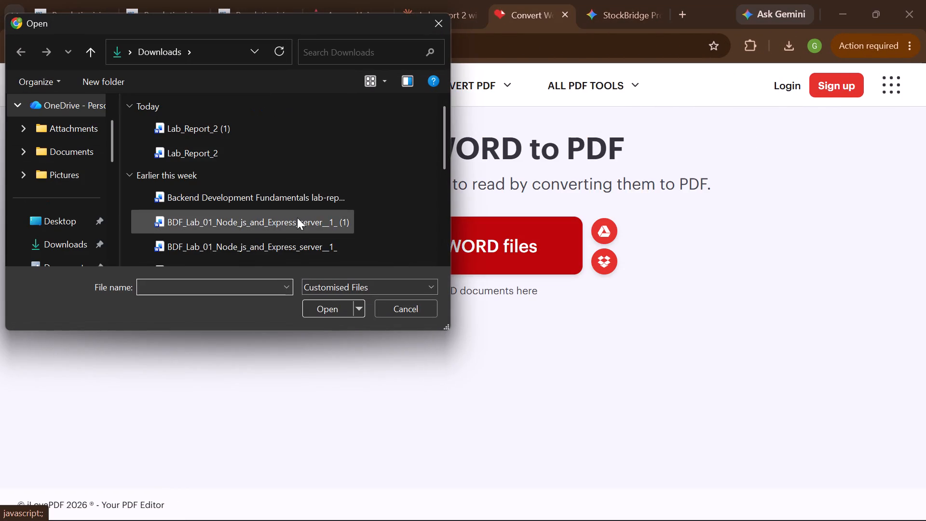
Switch to iLovePDF in Chrome, convert Lab_Report_2_data-structures from the Desktop's data structures folder to PDF and download it.
click(82, 225)
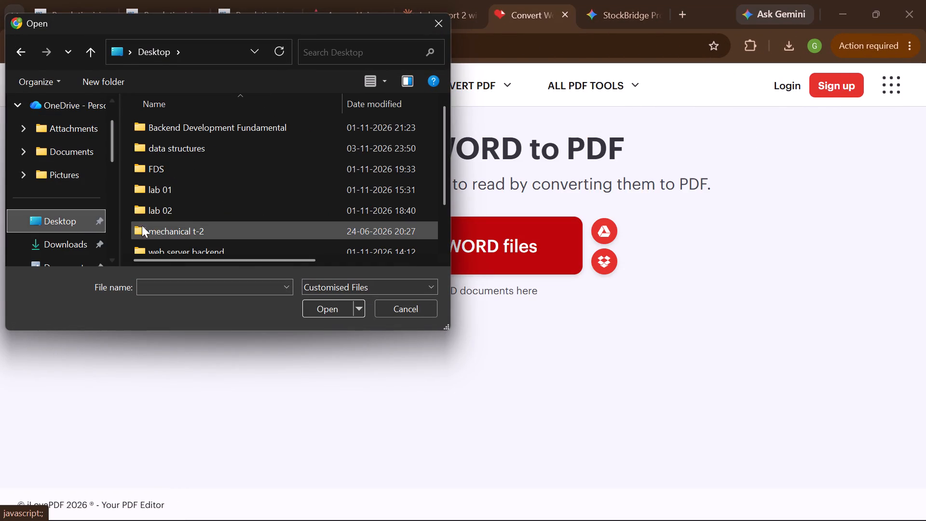
double_click(210, 153)
click(226, 149)
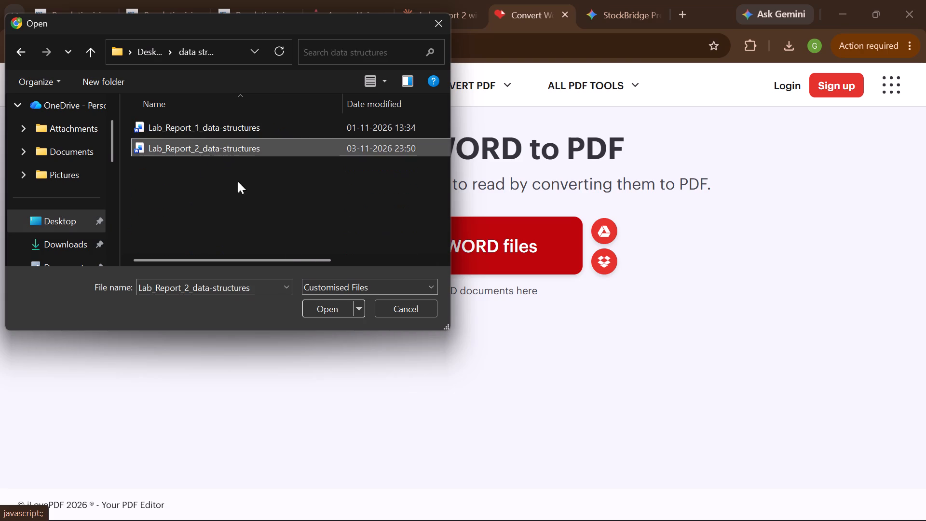
click(339, 313)
click(696, 467)
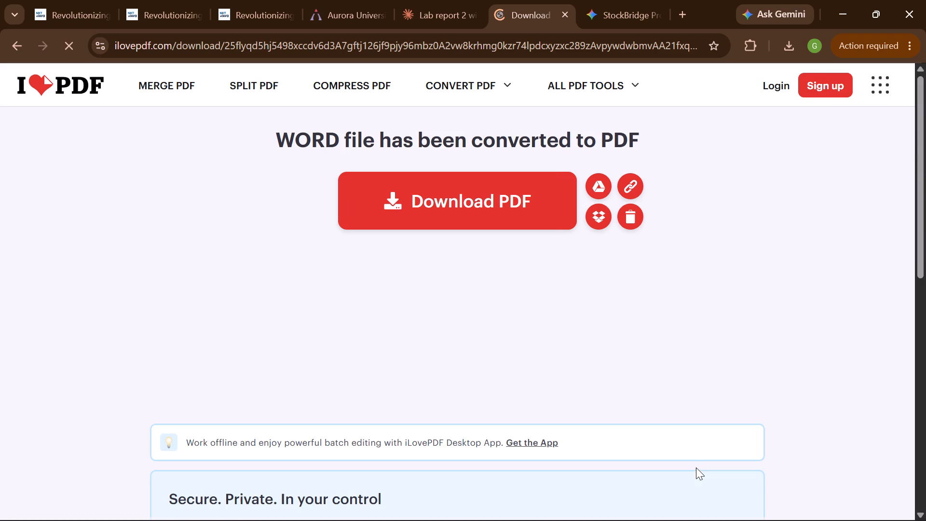
click(462, 216)
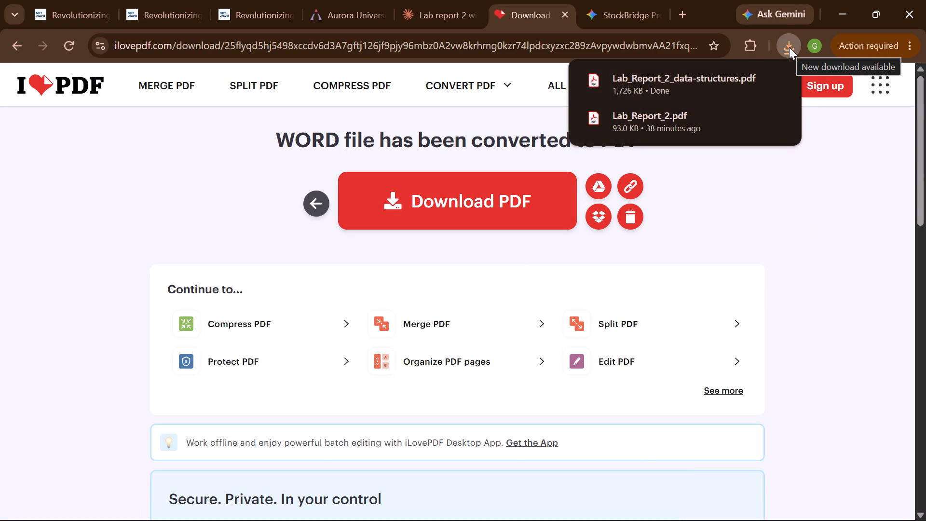
Switch to the downloaded Lab_Report_2_data-structures PDF in Adobe Acrobat and examine the department details on its cover page.
scroll(705, 275, down, 2)
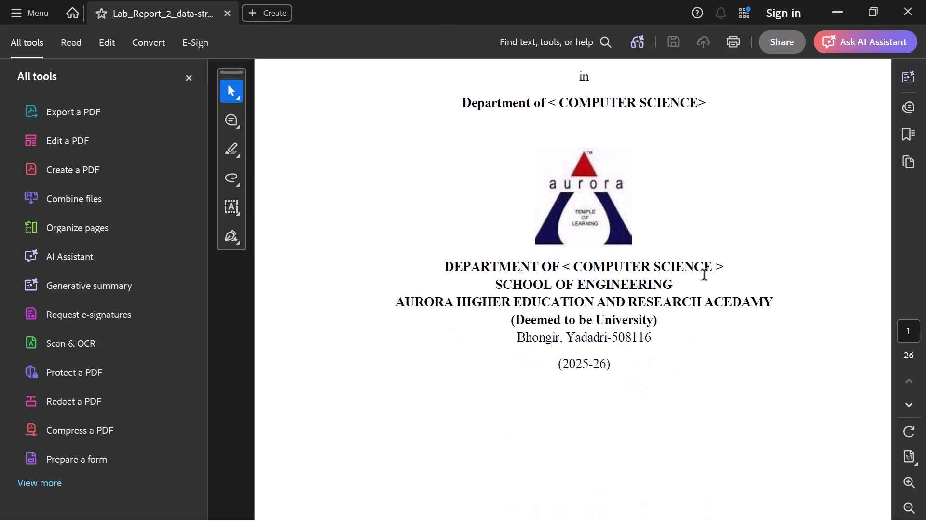
scroll(705, 275, down, 2)
drag(705, 275, 623, 252)
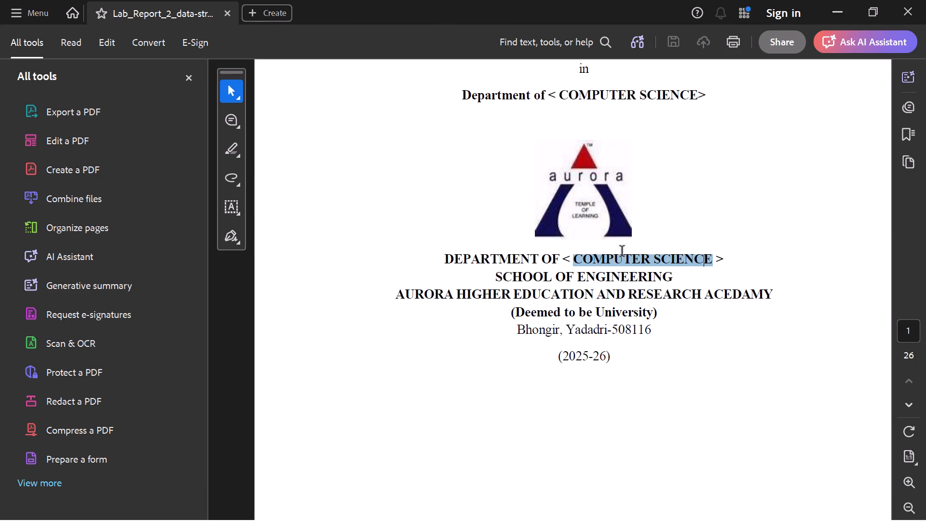
drag(623, 252, 592, 264)
drag(592, 264, 677, 260)
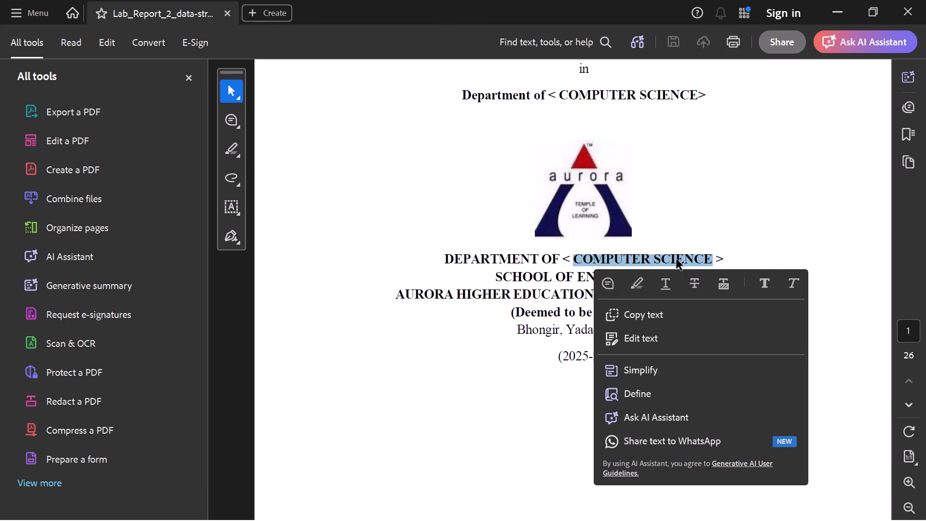
drag(677, 260, 702, 239)
click(702, 239)
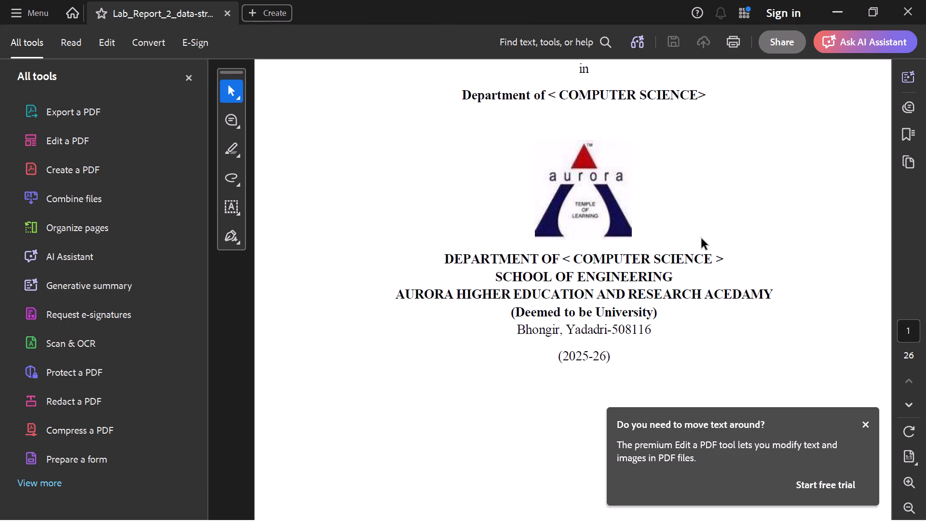
click(866, 427)
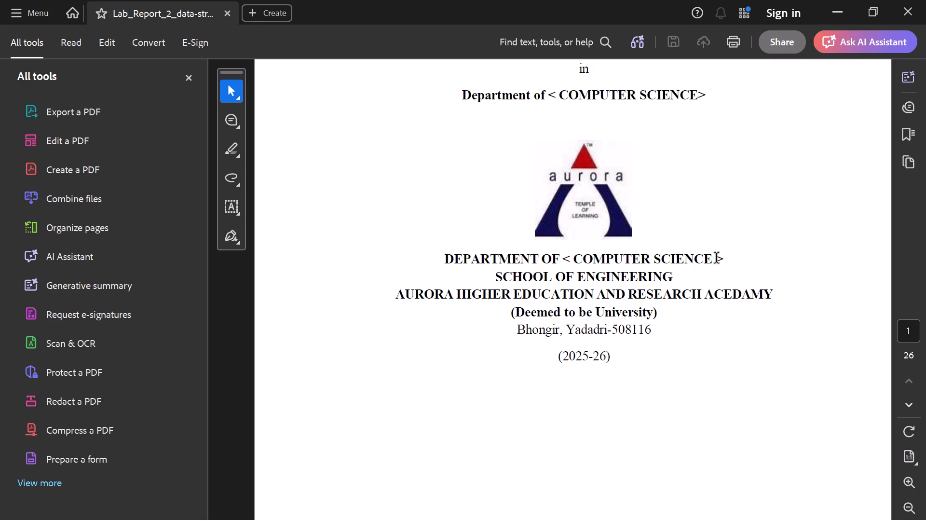
drag(717, 259, 631, 255)
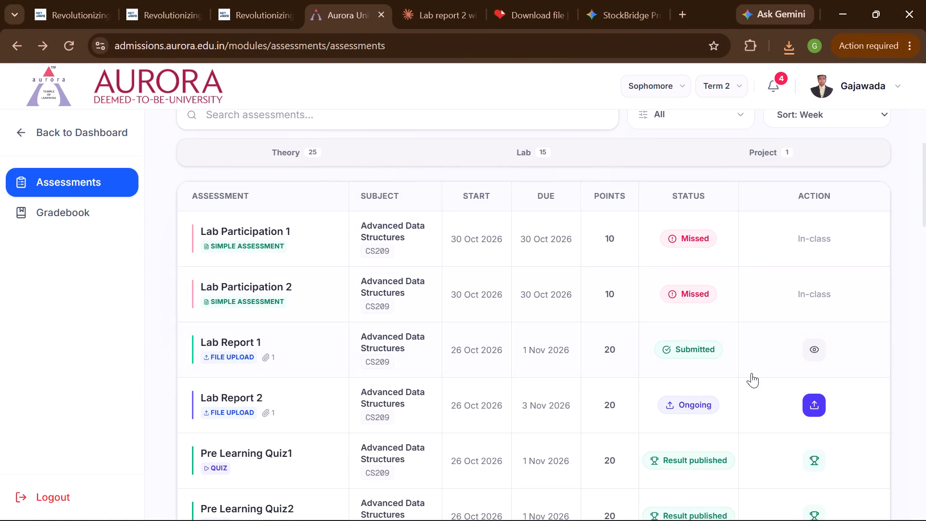
click(818, 406)
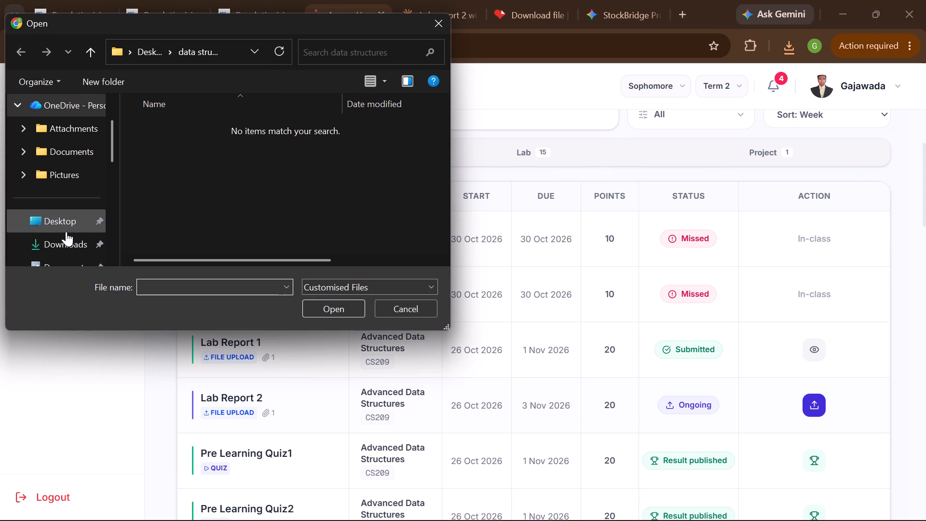
click(68, 245)
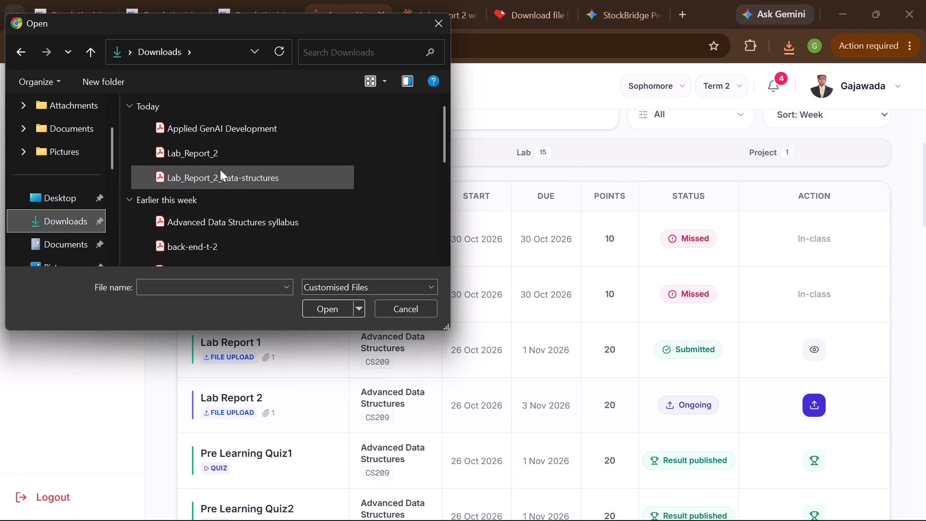
click(345, 170)
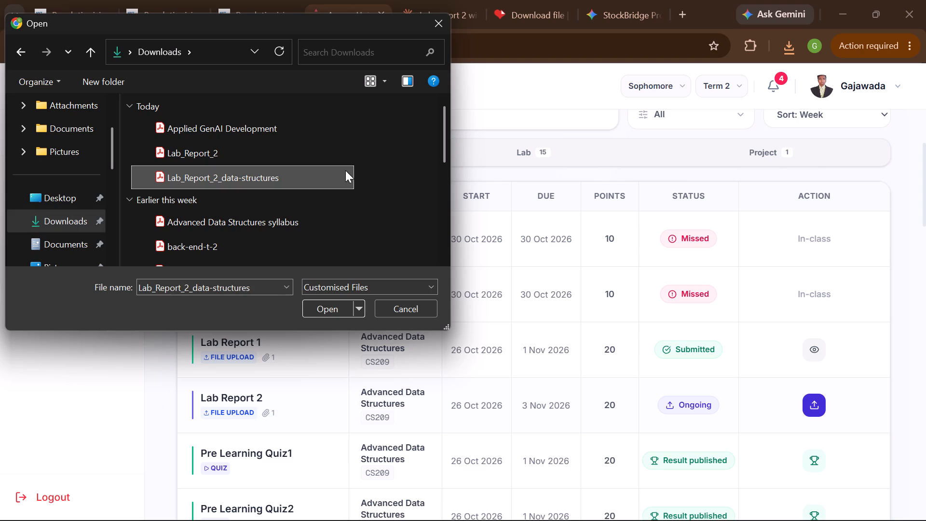
click(312, 312)
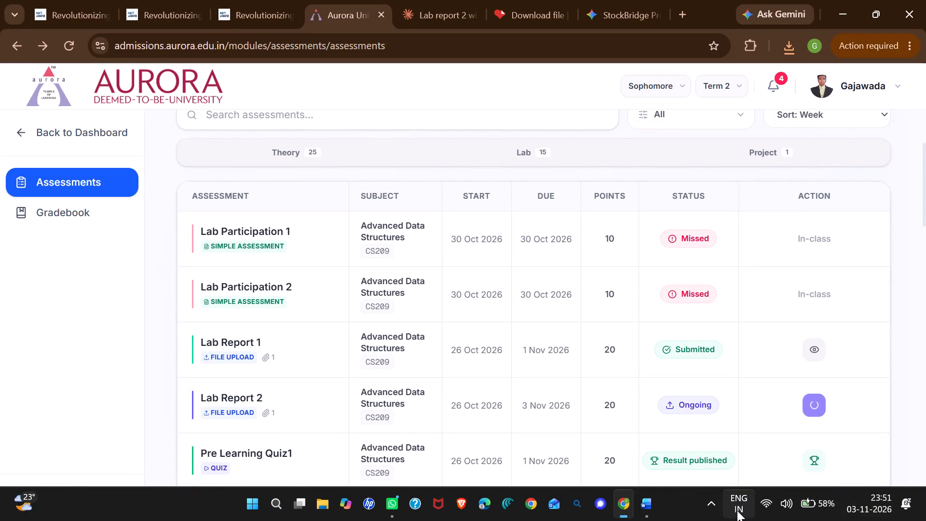
click(776, 505)
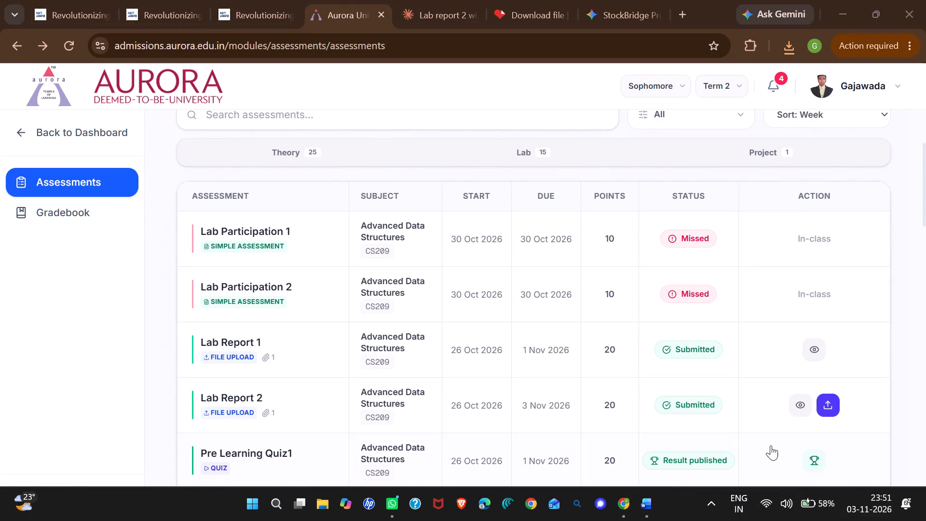
Open the submitted Lab Report 2 file and check its opening pages.
click(803, 407)
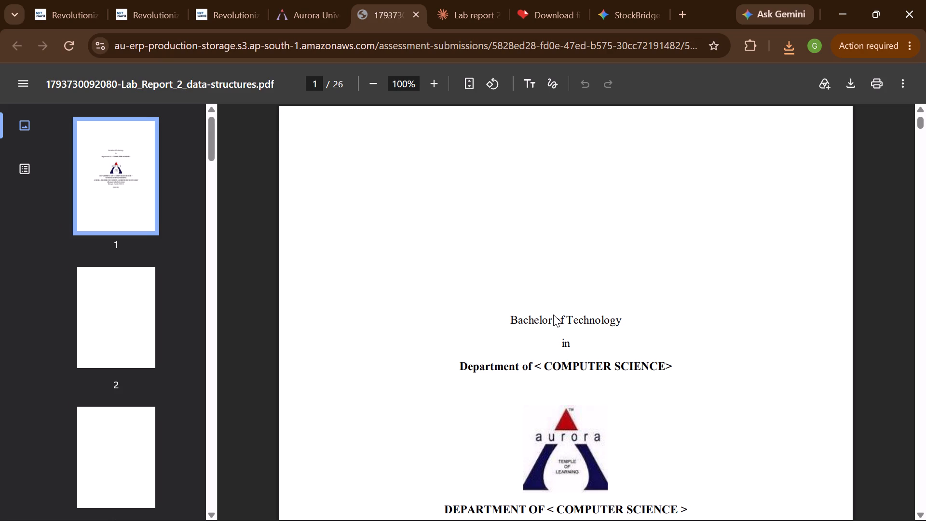
scroll(553, 315, down, 10)
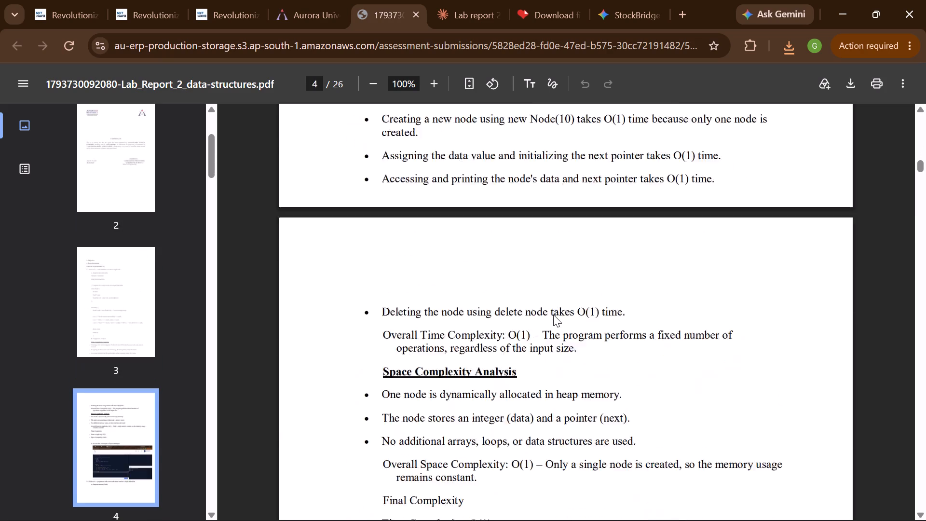
scroll(553, 315, up, 1)
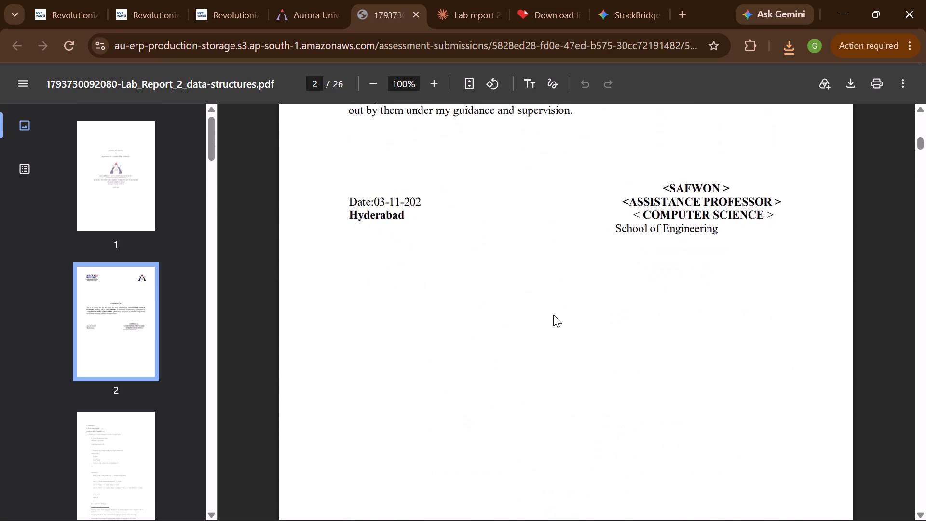
Look through the Advanced Data Structures entries in the Aurora assessments list and go back to the portal dashboard.
click(269, 0)
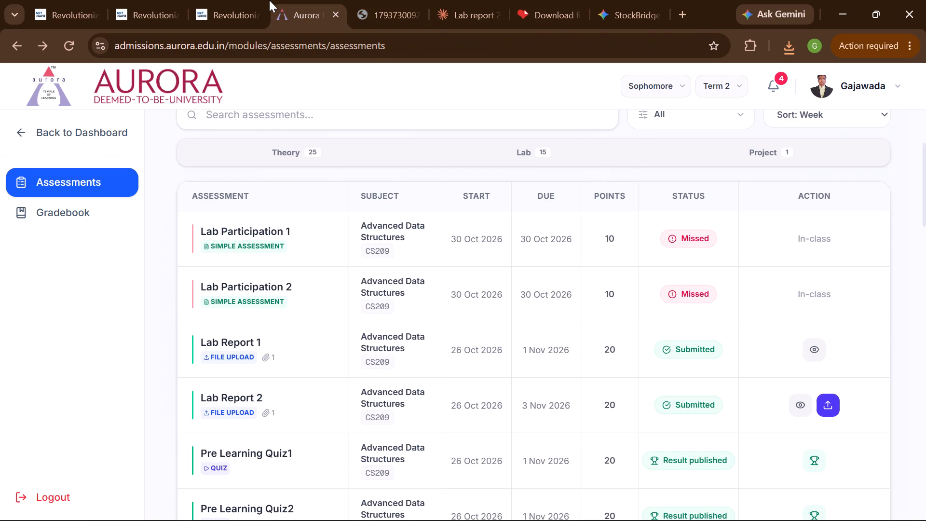
scroll(461, 334, down, 3)
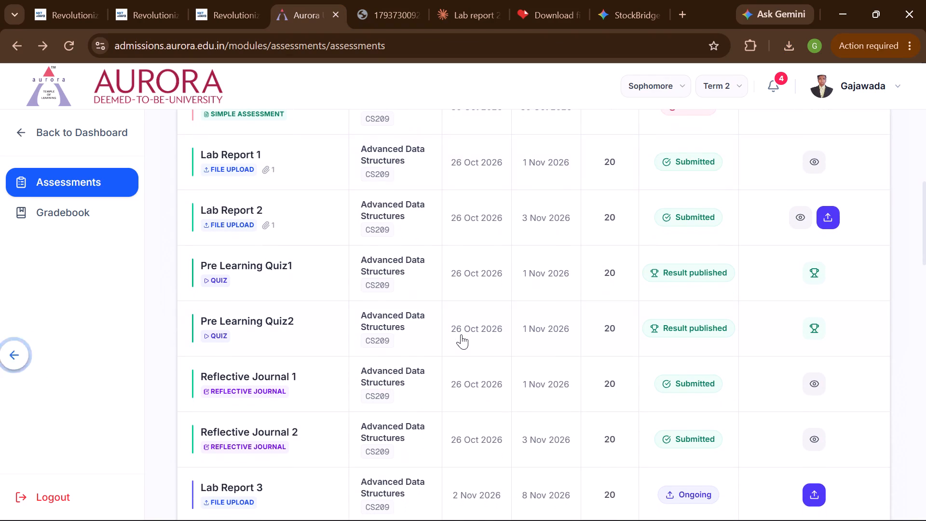
scroll(461, 334, down, 5)
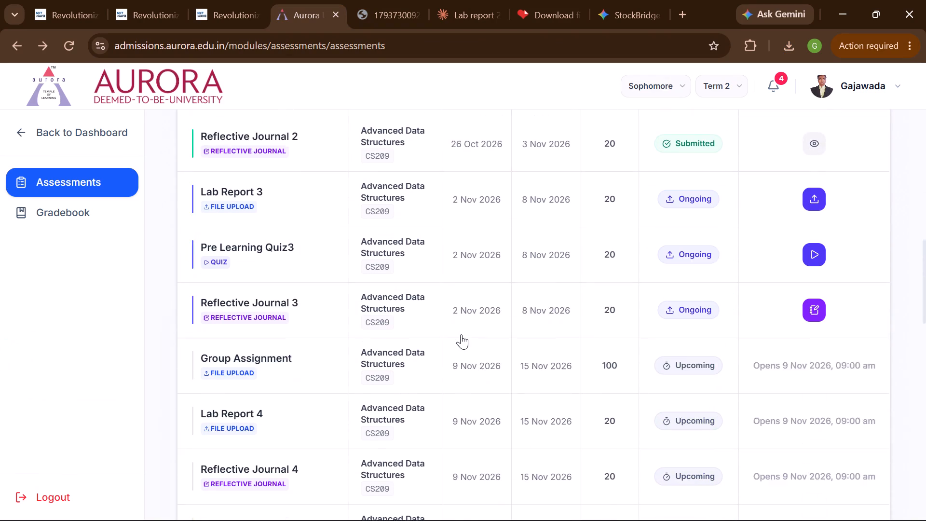
scroll(461, 334, down, 1)
scroll(461, 334, right, 6)
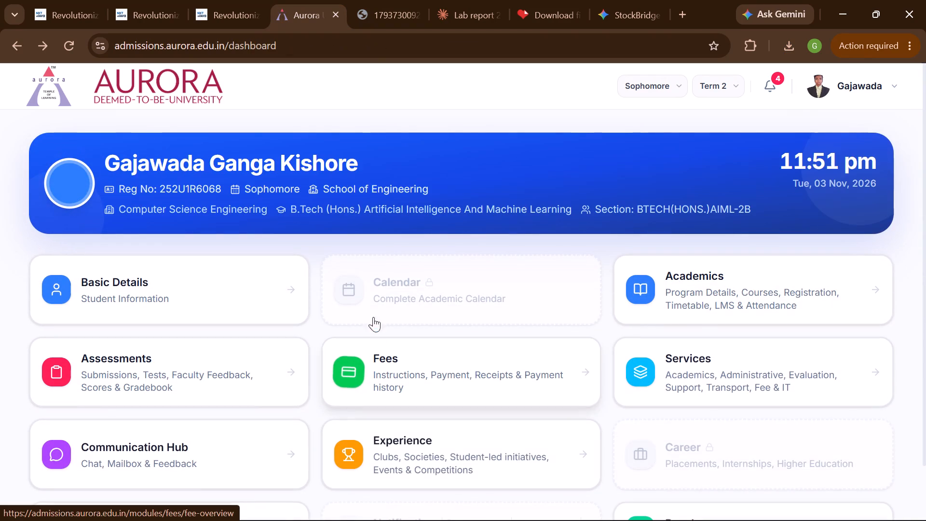
click(73, 0)
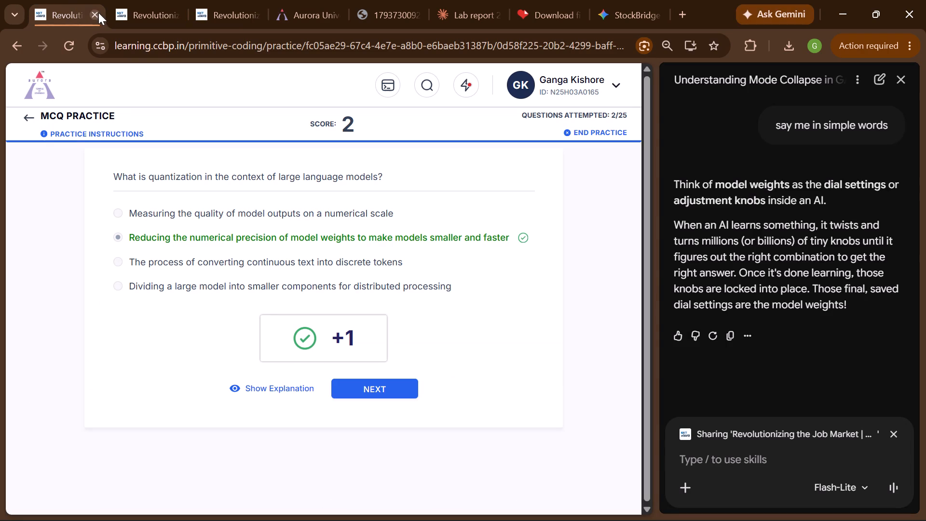
click(122, 0)
click(178, 14)
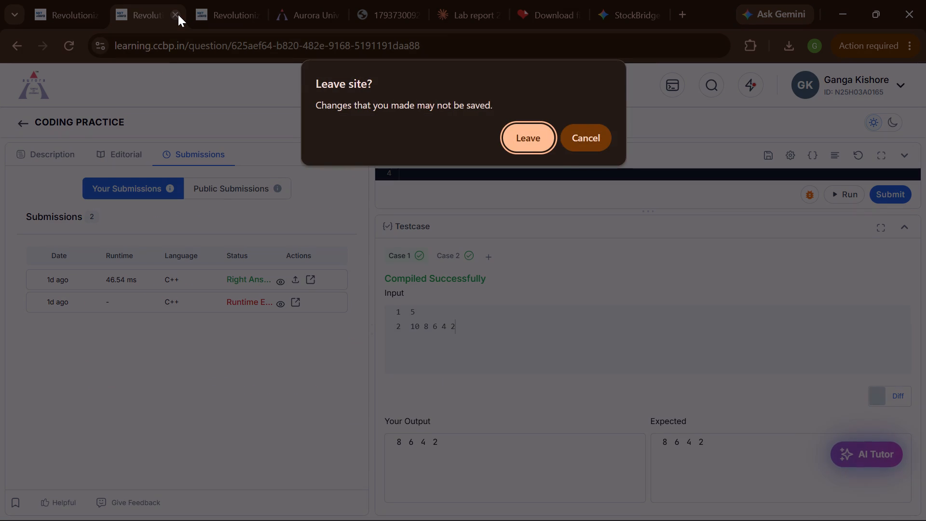
click(523, 134)
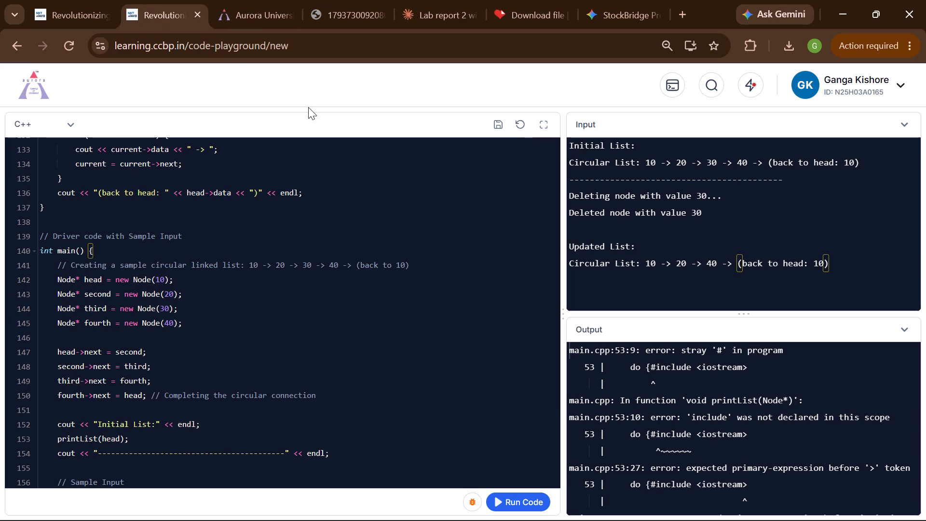